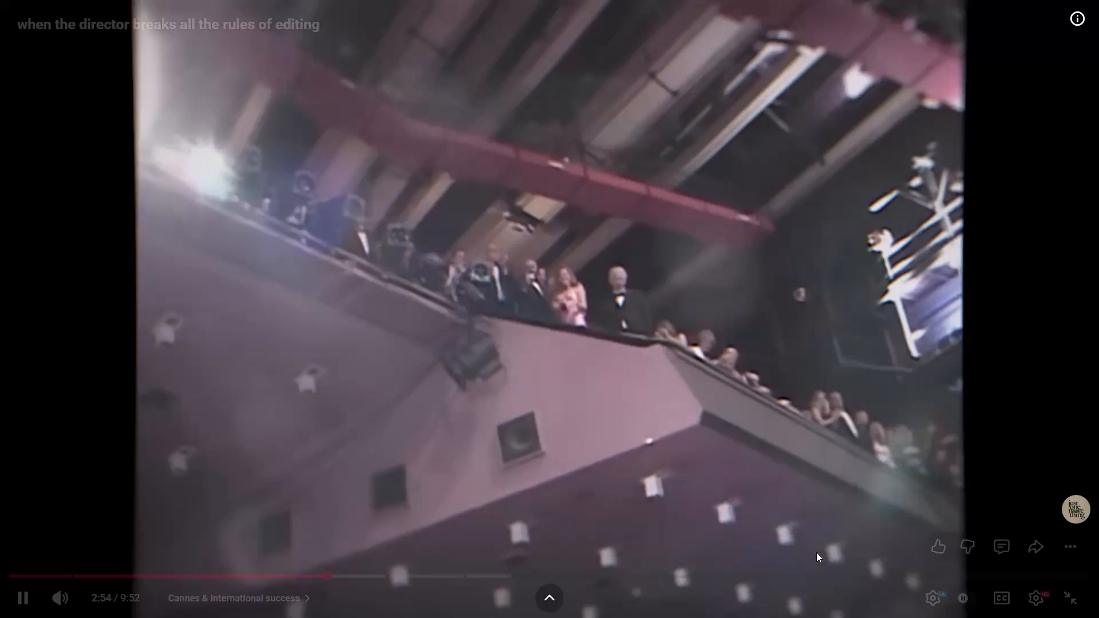
Exit the full-screen video and return to the YouTube home page.
key("Escape")
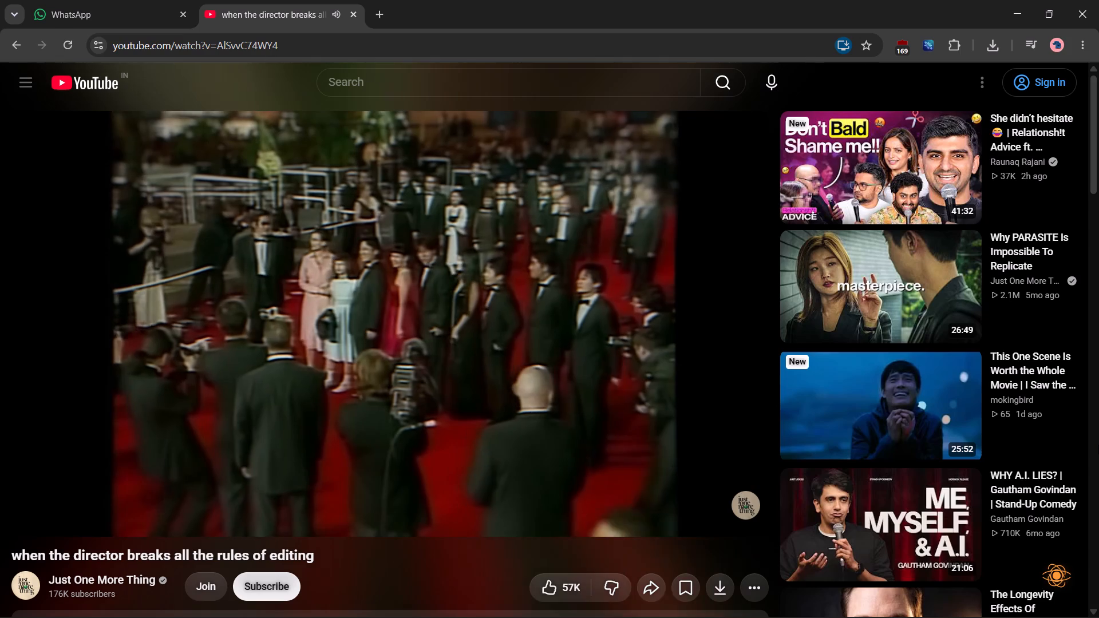
key("f")
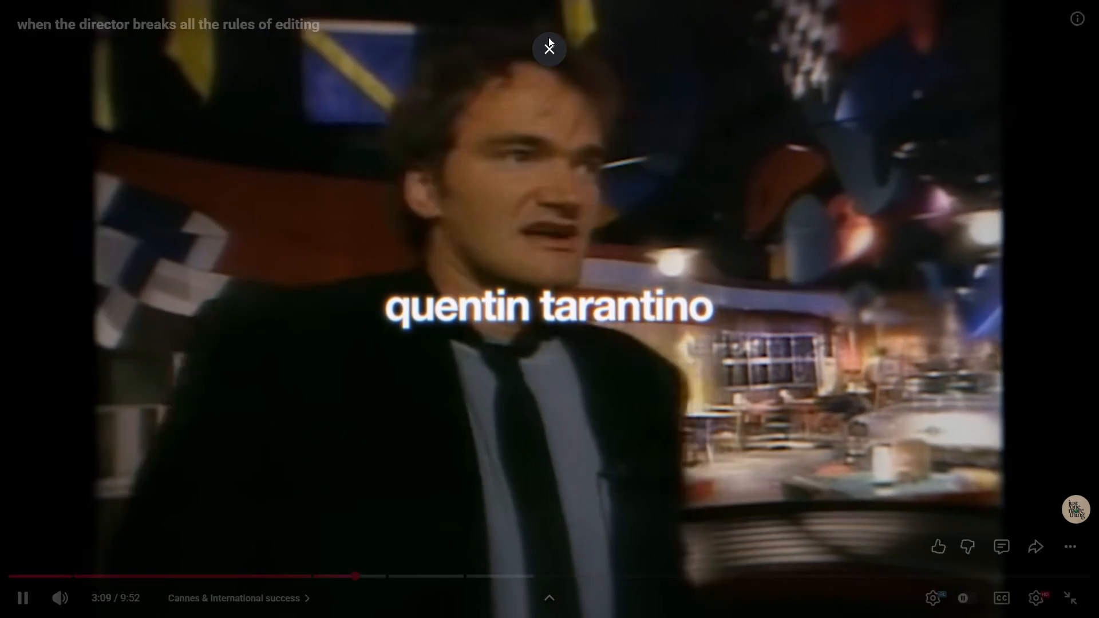
left_click(544, 49)
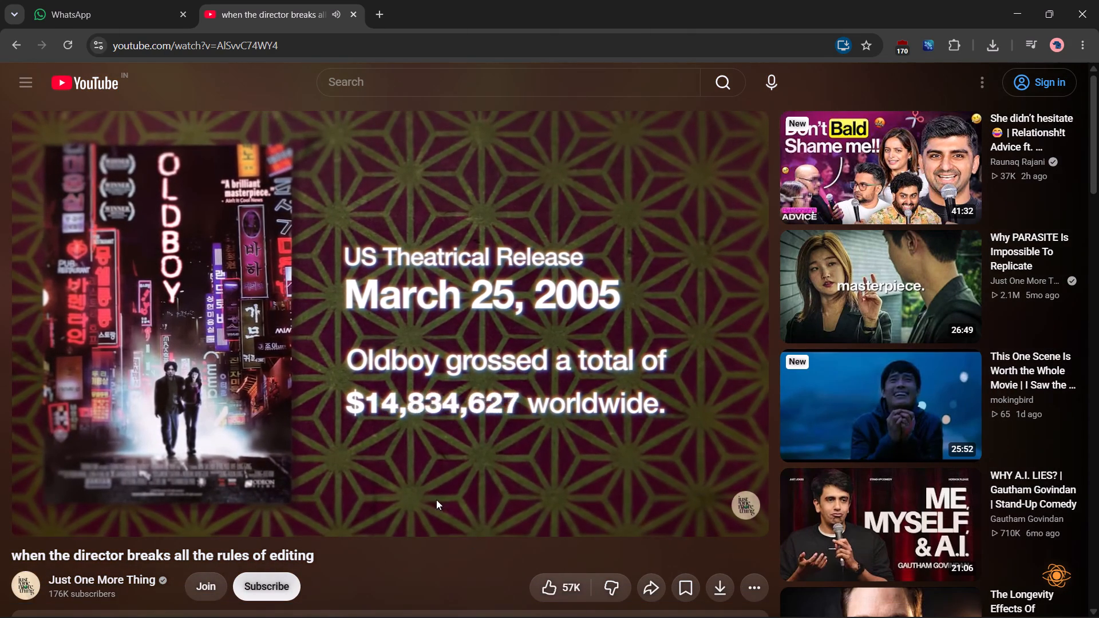
left_click(219, 85)
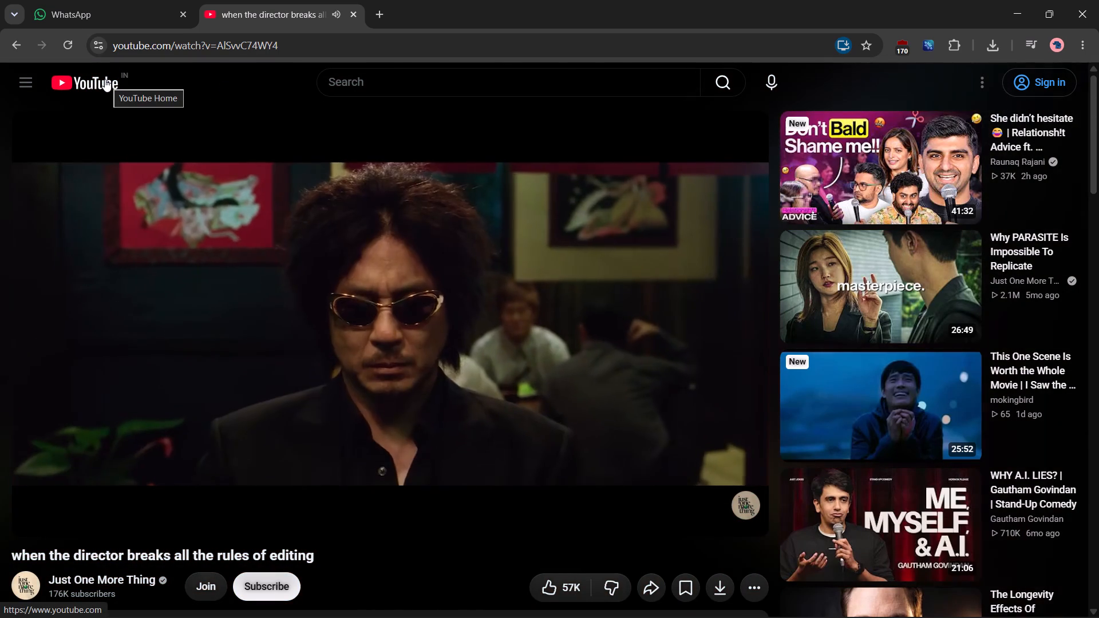
left_click(105, 89)
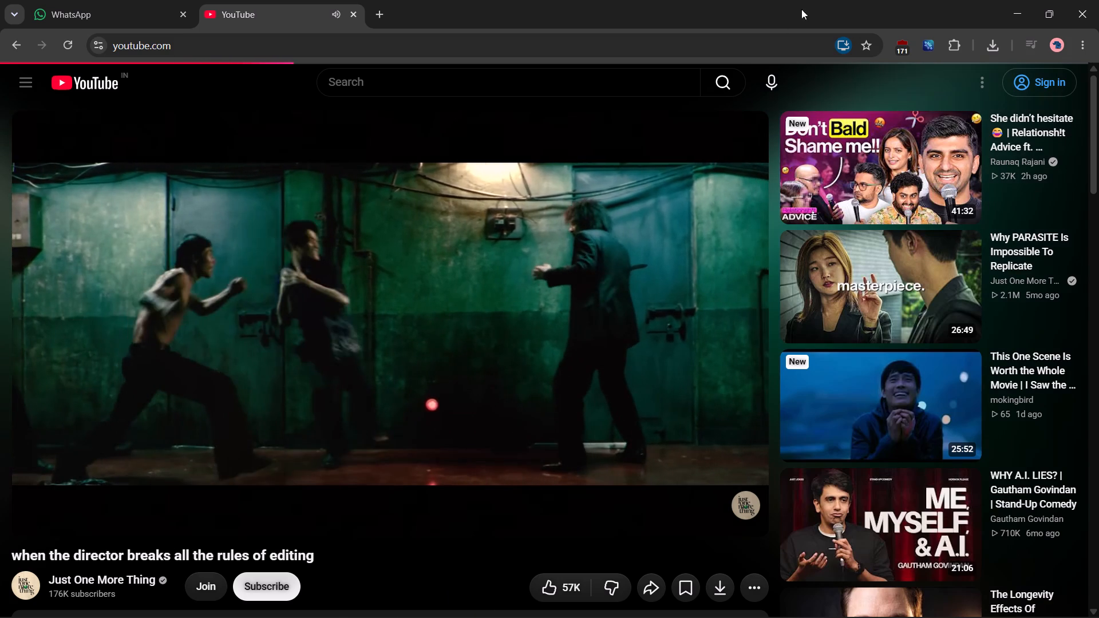
Minimize the browser and open the New Volume (E:) drive in File Explorer.
left_click(1006, 8)
left_click(498, 604)
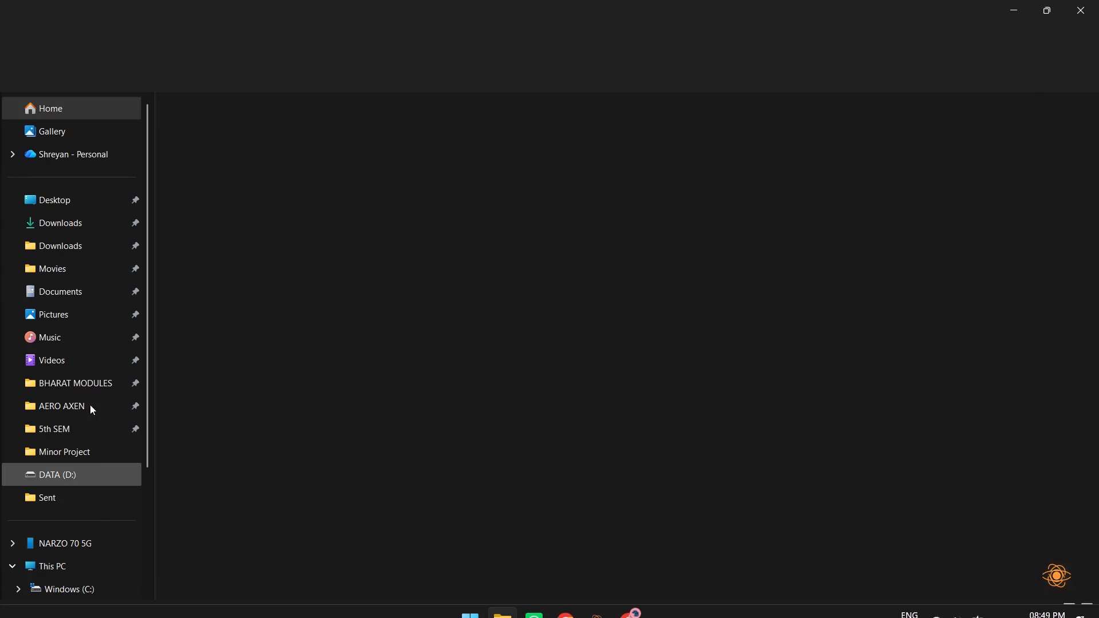
left_click(65, 572)
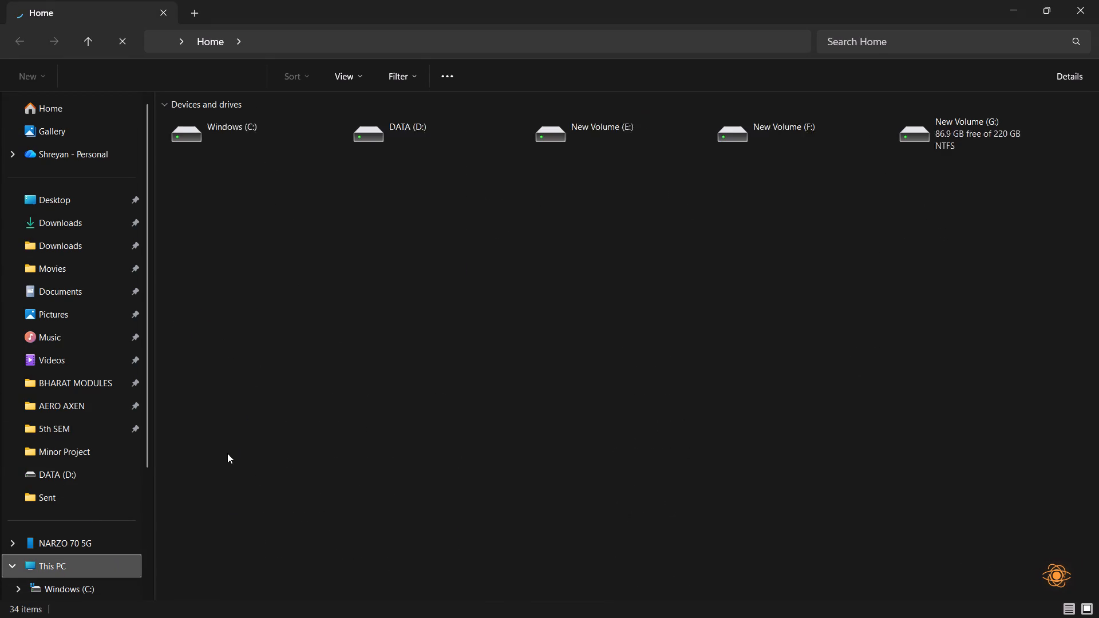
double_click(674, 130)
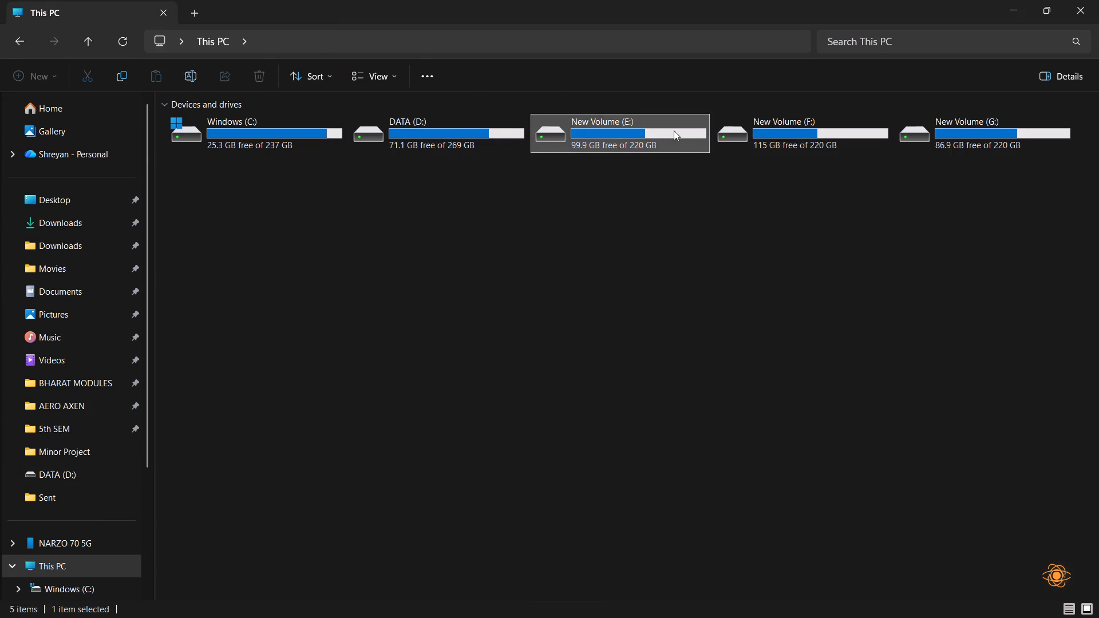
Create a new folder named "BPR presentation 31 oct" in the root of the New Volume (E:) drive.
right_click(358, 430)
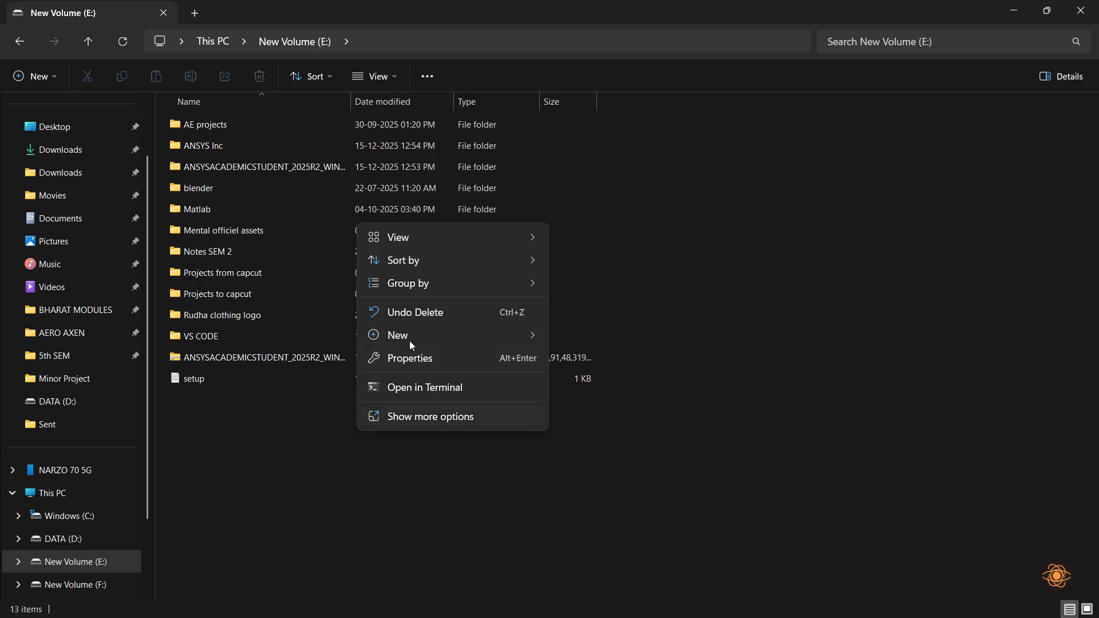
left_click(400, 331)
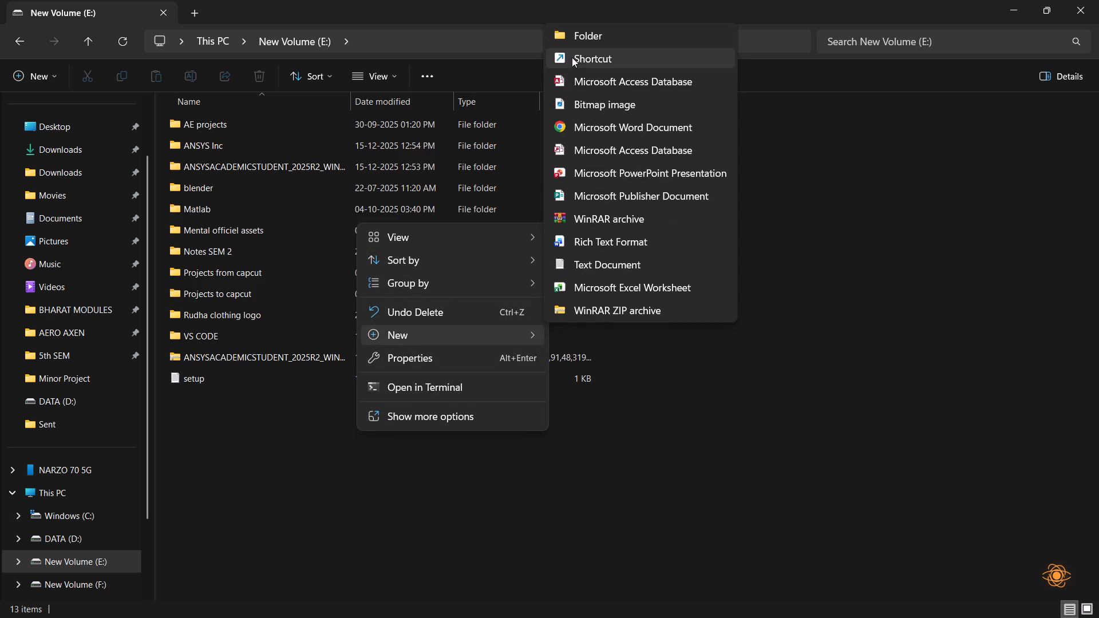
left_click(578, 43)
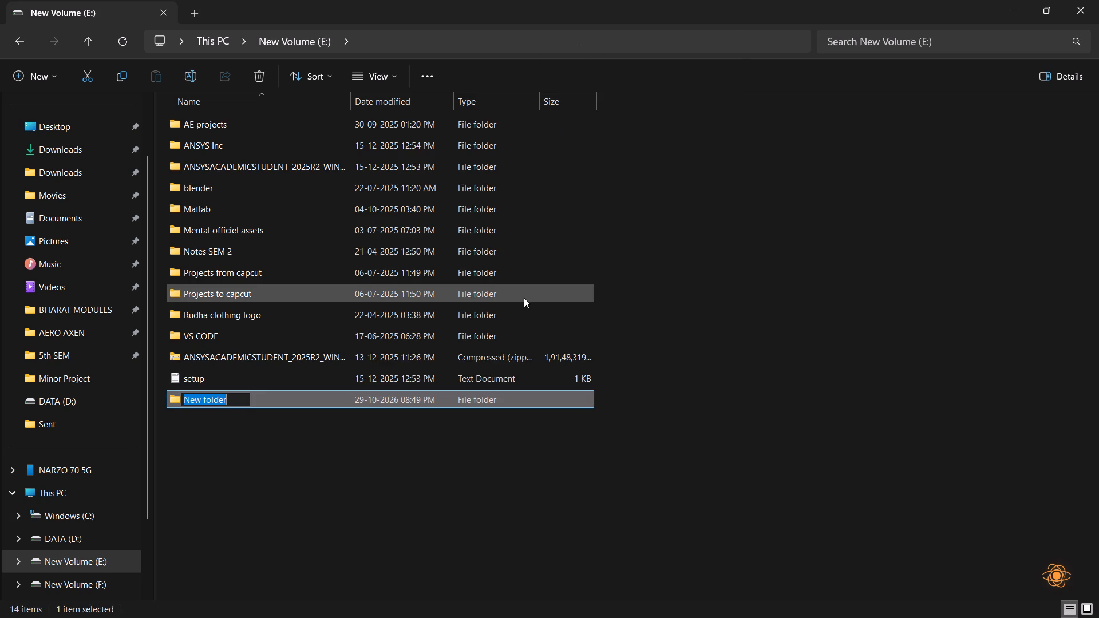
type("BPR PRE")
key("BackSpace")
key("BackSpace")
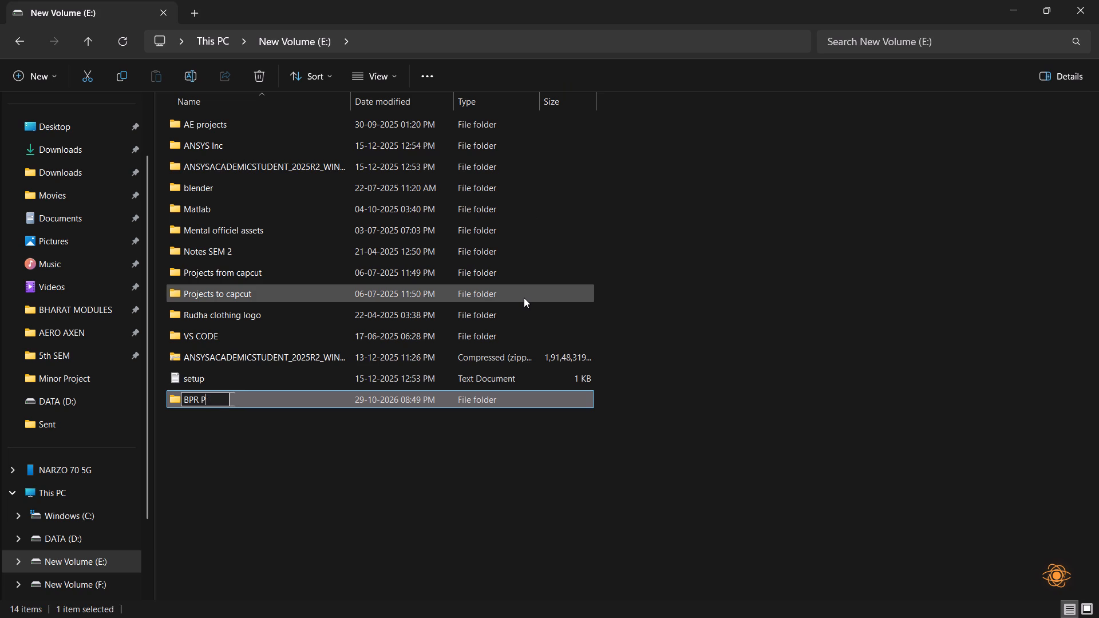
key("BackSpace")
type("presentation")
key("space")
type("31 oct")
key("Return")
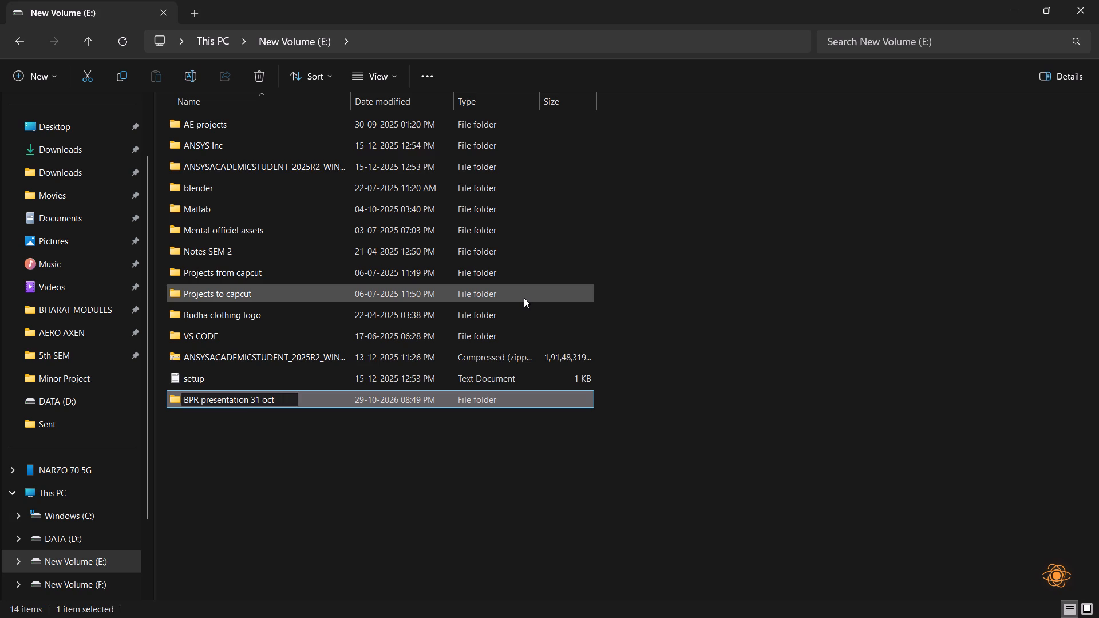
Open the "BPR presentation 31 oct" folder.
double_click(284, 404)
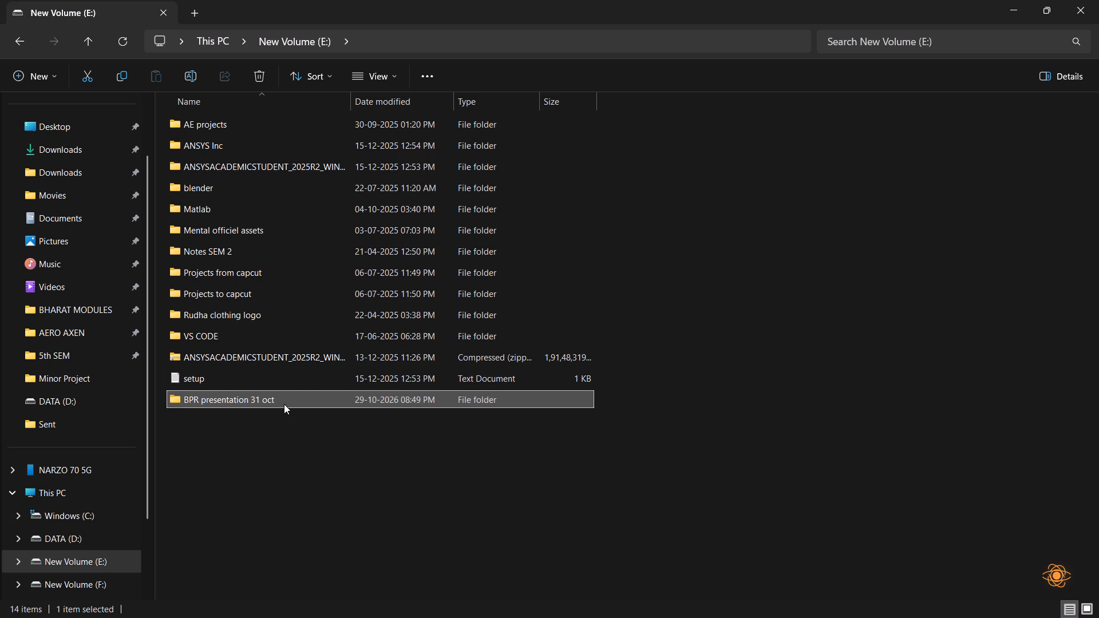
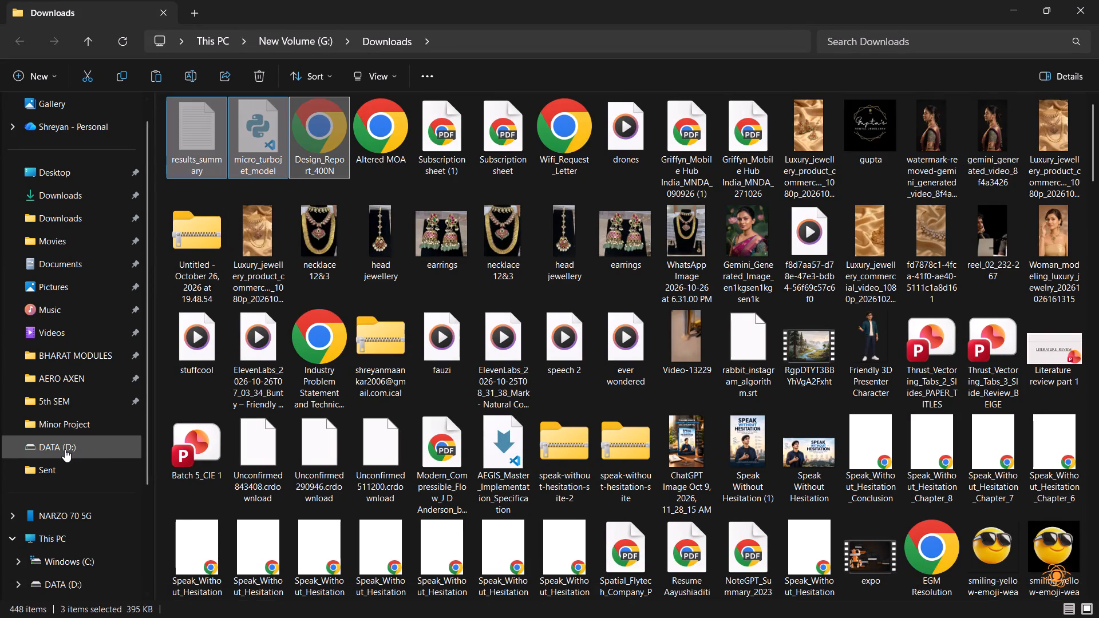
Paste the Design_Report_400N, micro_turbojet_model and results_summary files from the G: drive's Downloads into the "BPR presentation 31 oct" folder.
left_click(64, 450)
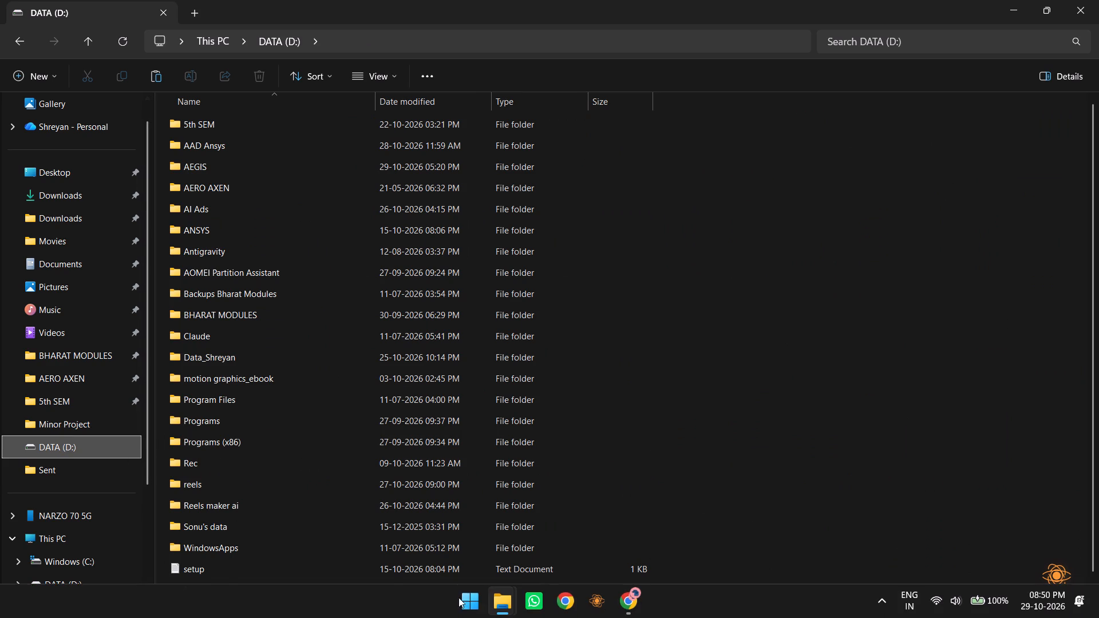
left_click(471, 537)
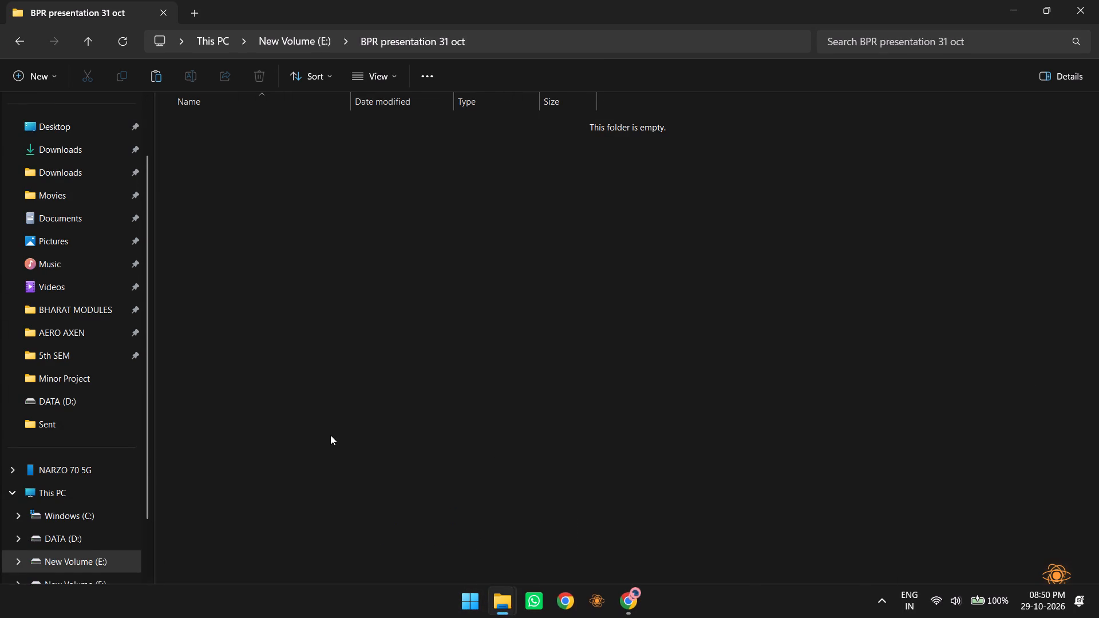
left_click(330, 435)
key("ctrl+v")
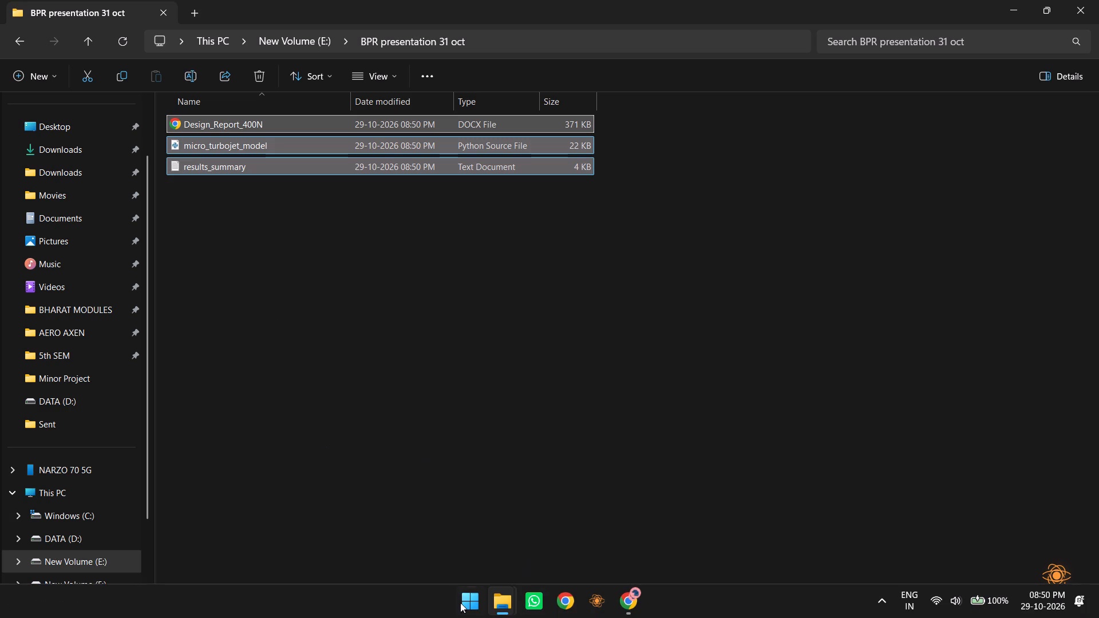
left_click(630, 474)
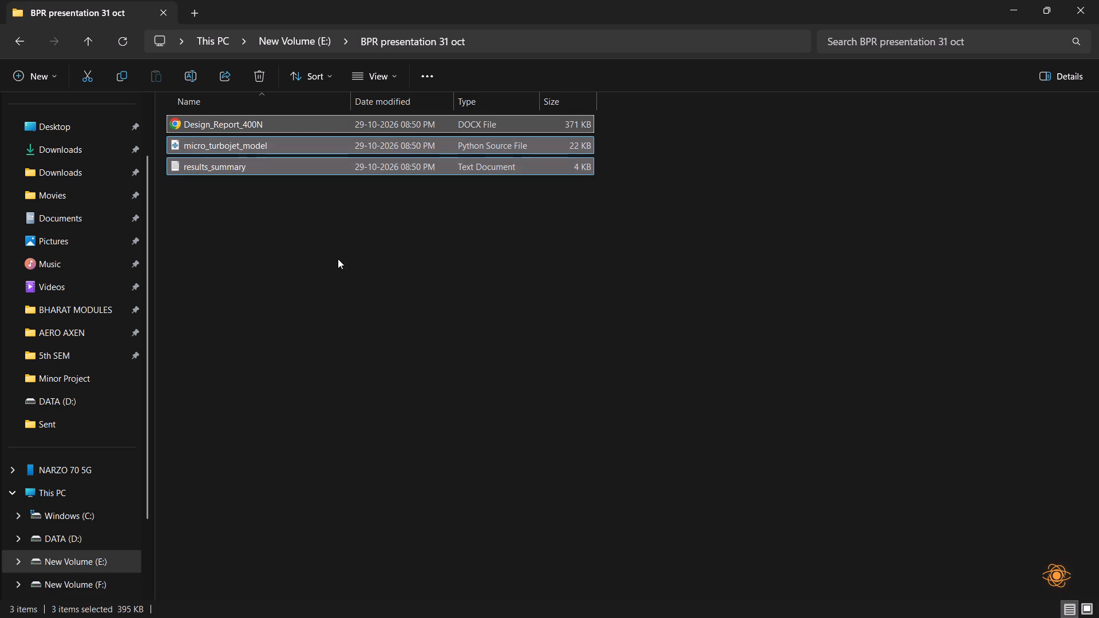
Bring up the choice of apps for opening the Design_Report_400N document in the "BPR presentation 31 oct" folder.
right_click(215, 124)
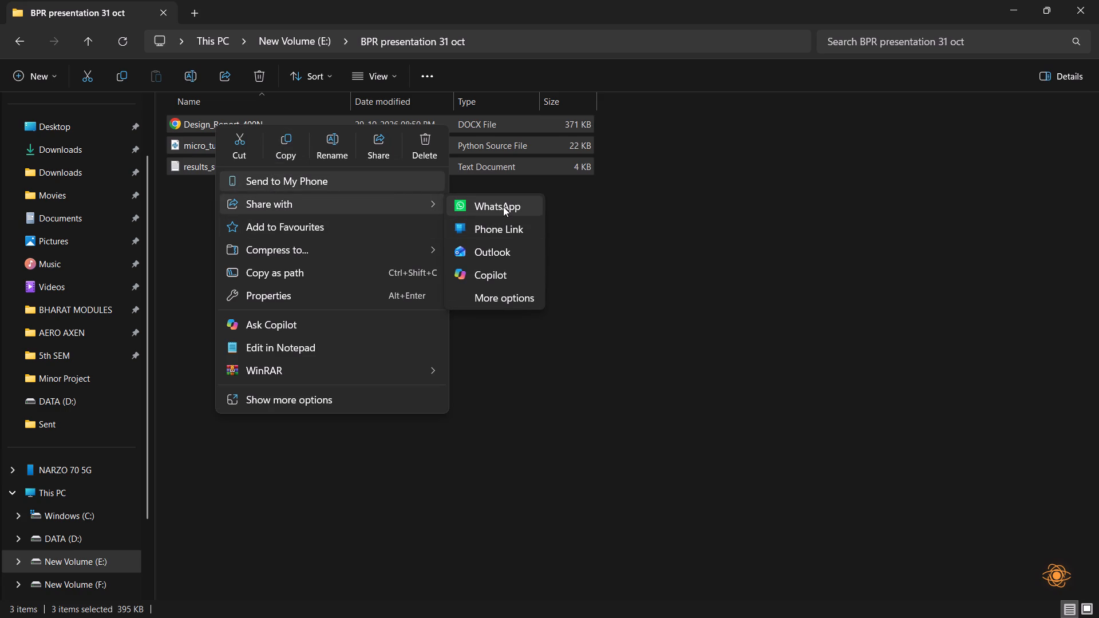
left_click(675, 276)
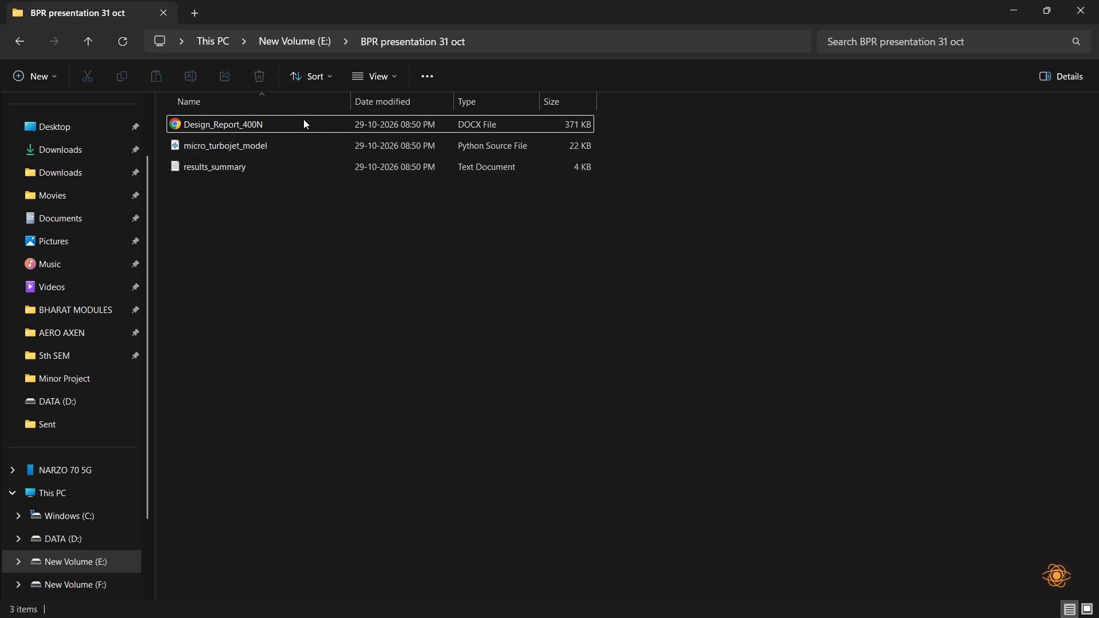
left_click(303, 119)
right_click(303, 120)
left_click(378, 194)
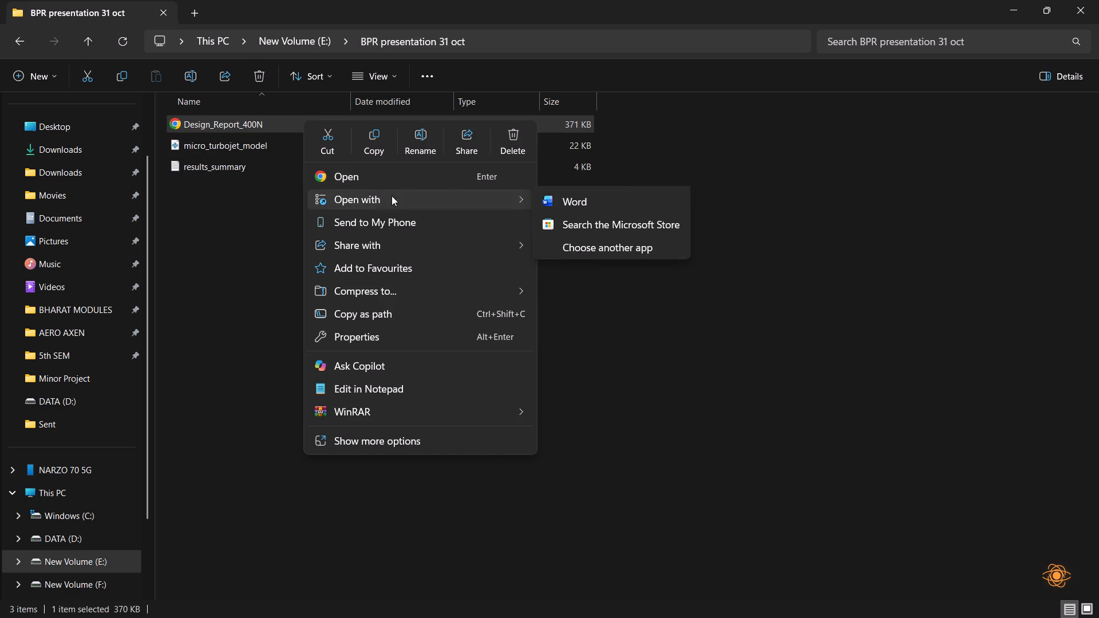
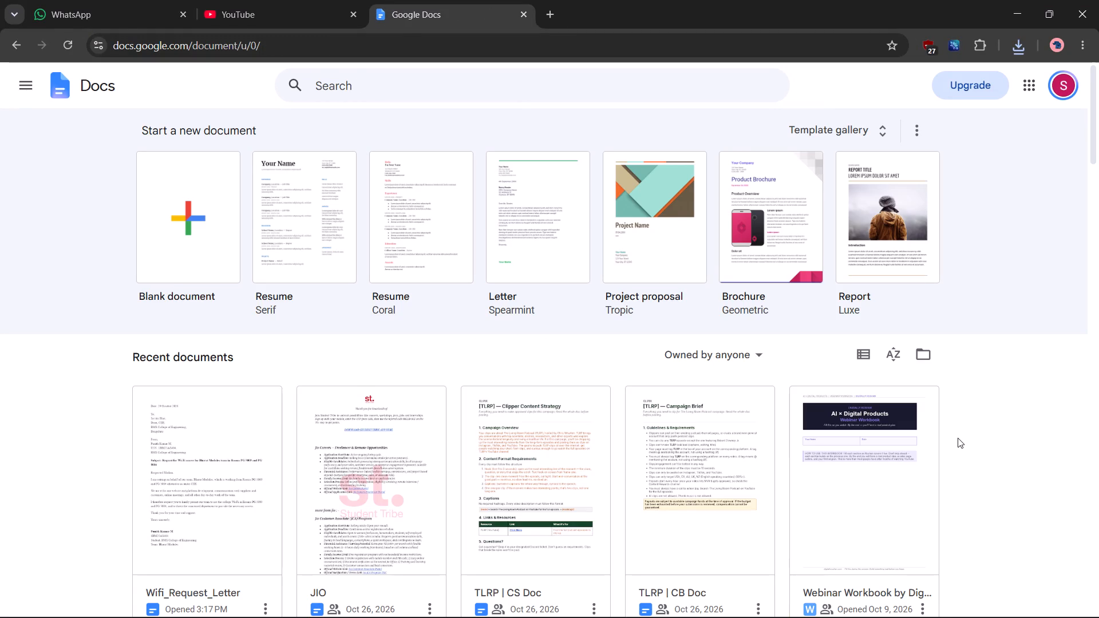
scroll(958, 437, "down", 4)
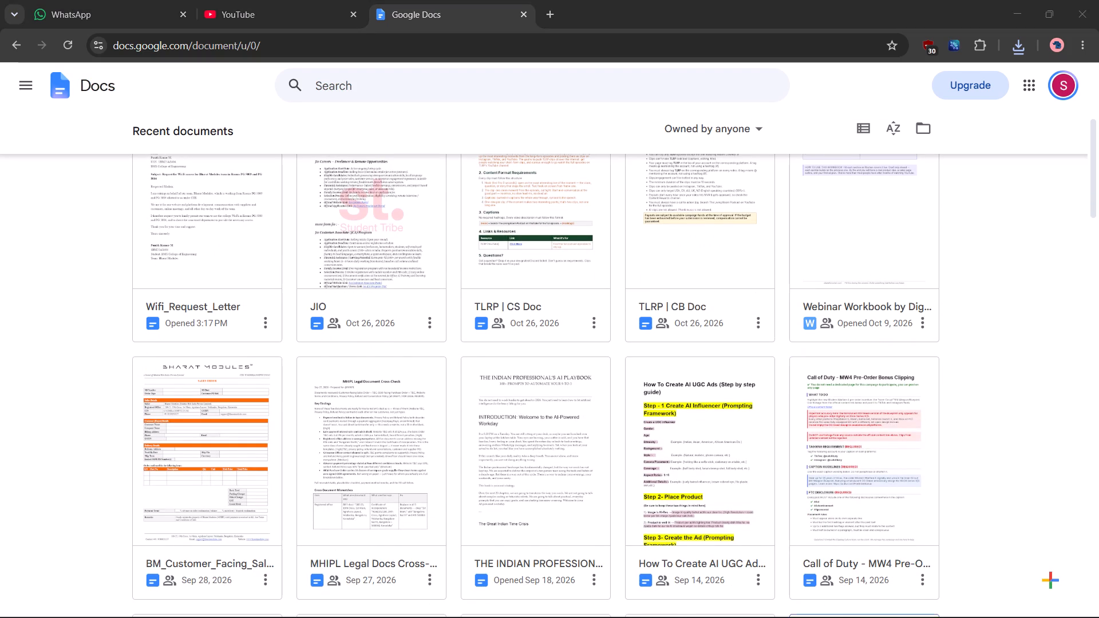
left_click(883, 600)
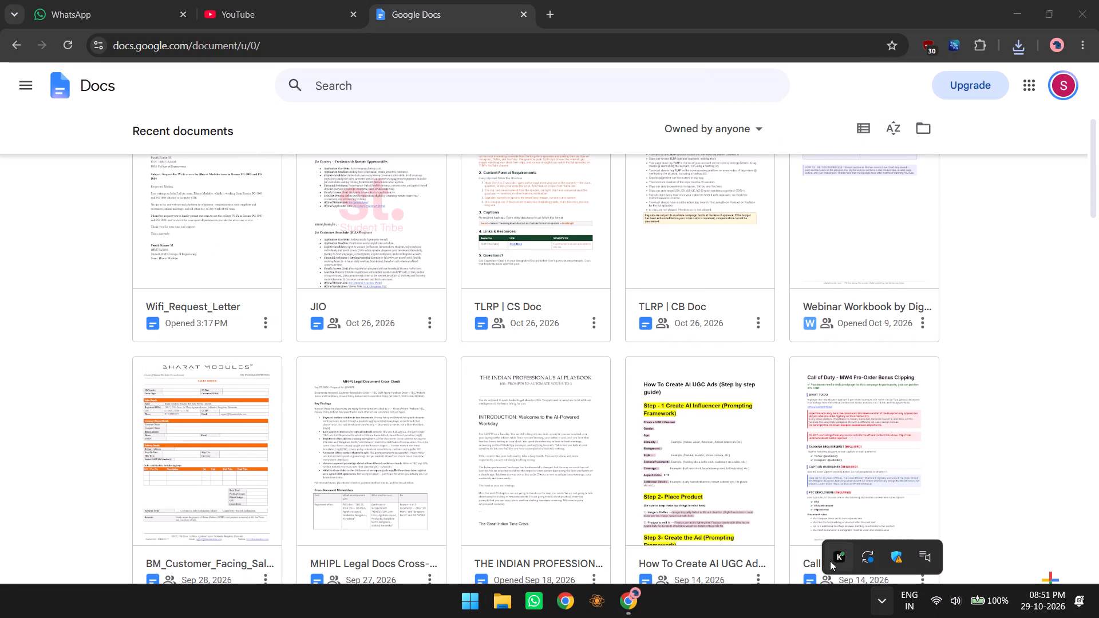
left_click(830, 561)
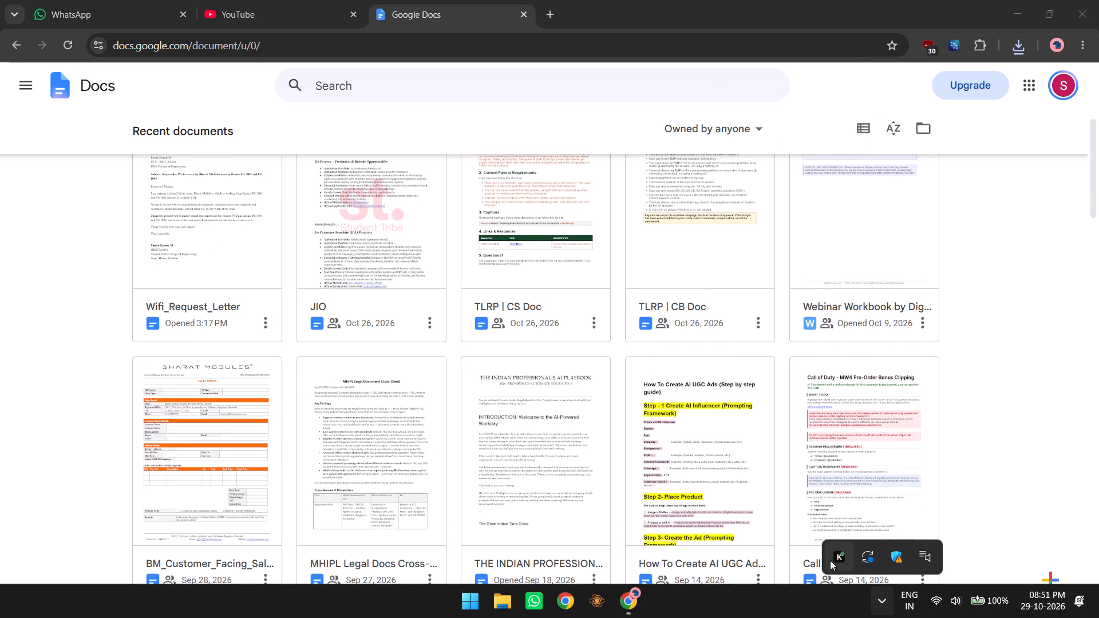
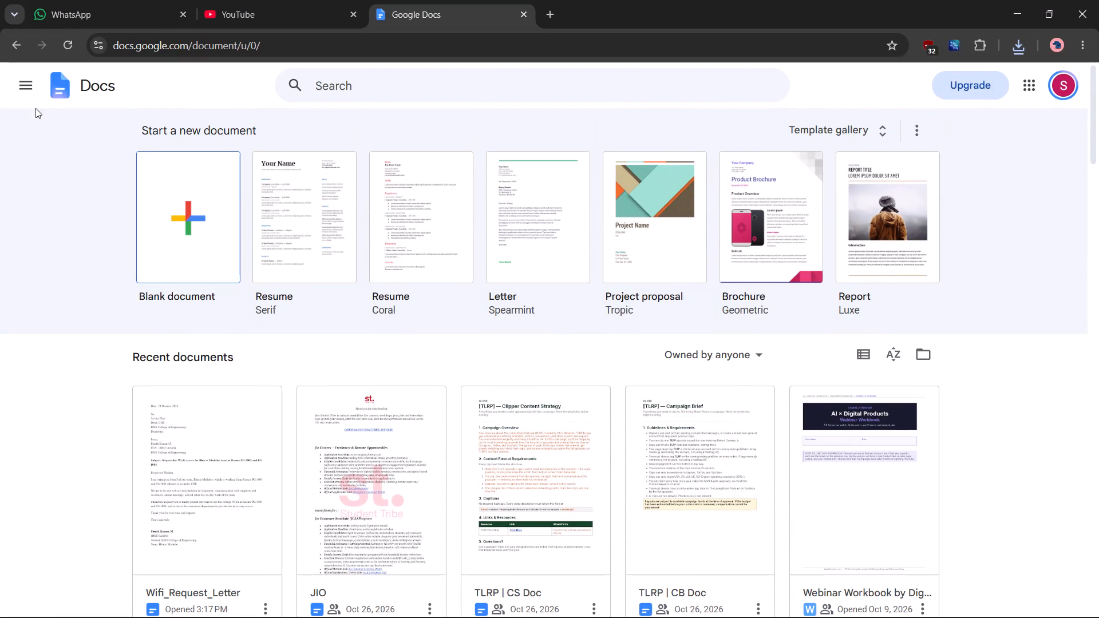
From a new blank document, upload and open Design_Report_400N from the "BPR presentation 31 oct" folder on the E: drive.
left_click(169, 197)
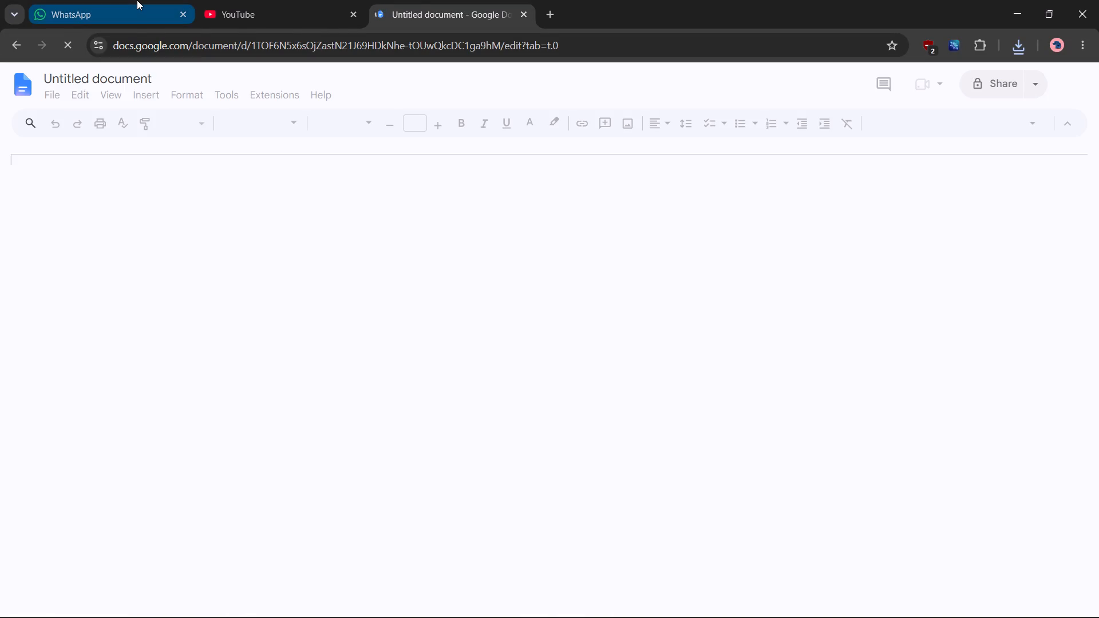
left_click(48, 88)
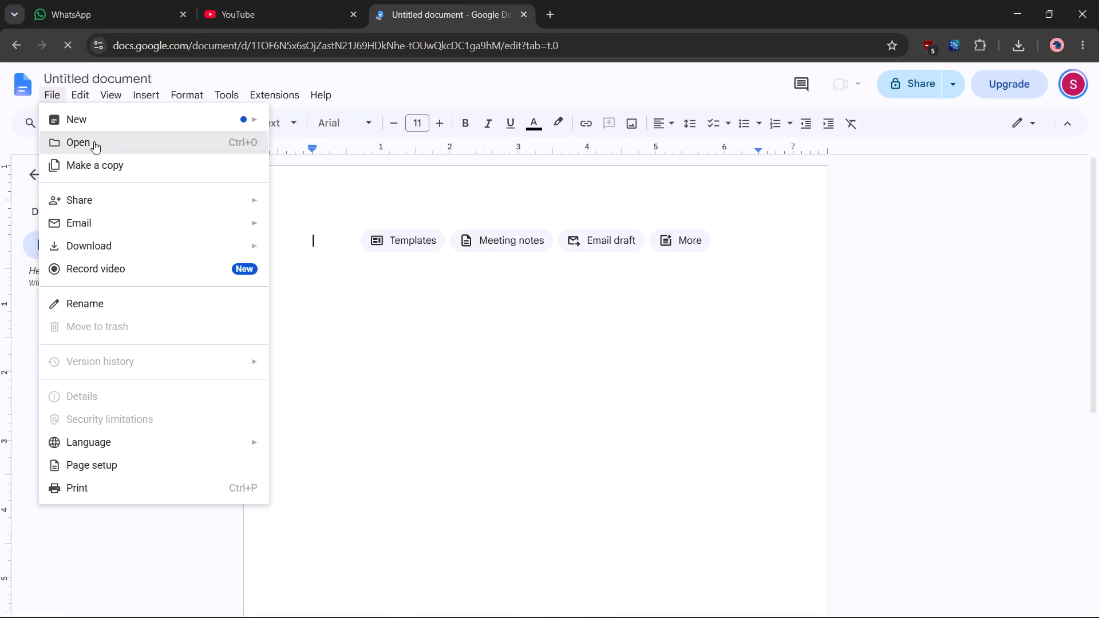
left_click(94, 141)
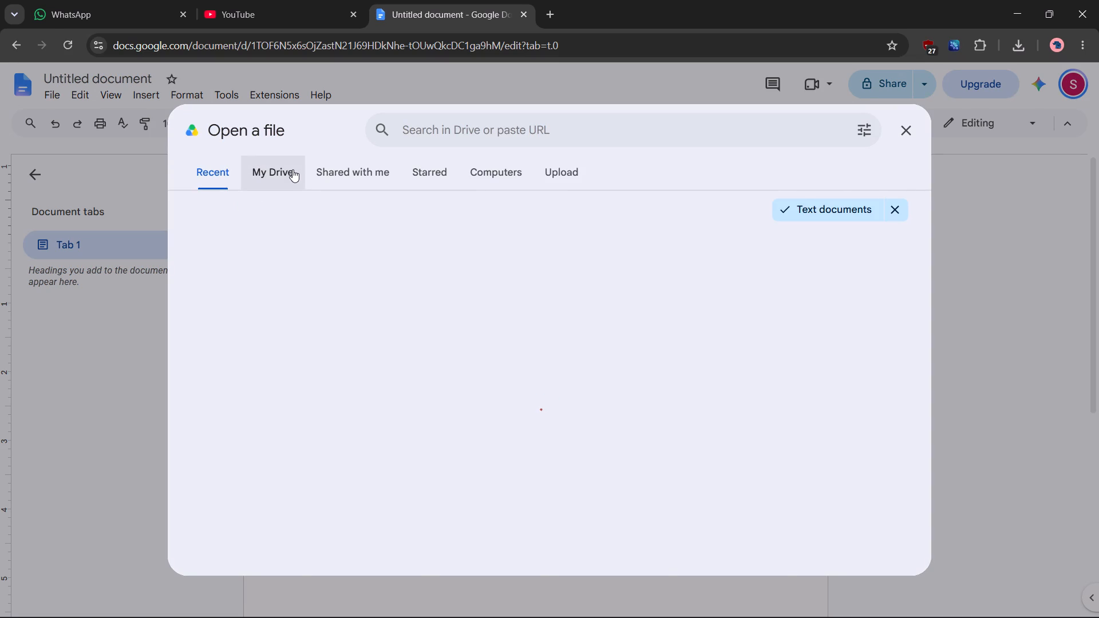
left_click(551, 176)
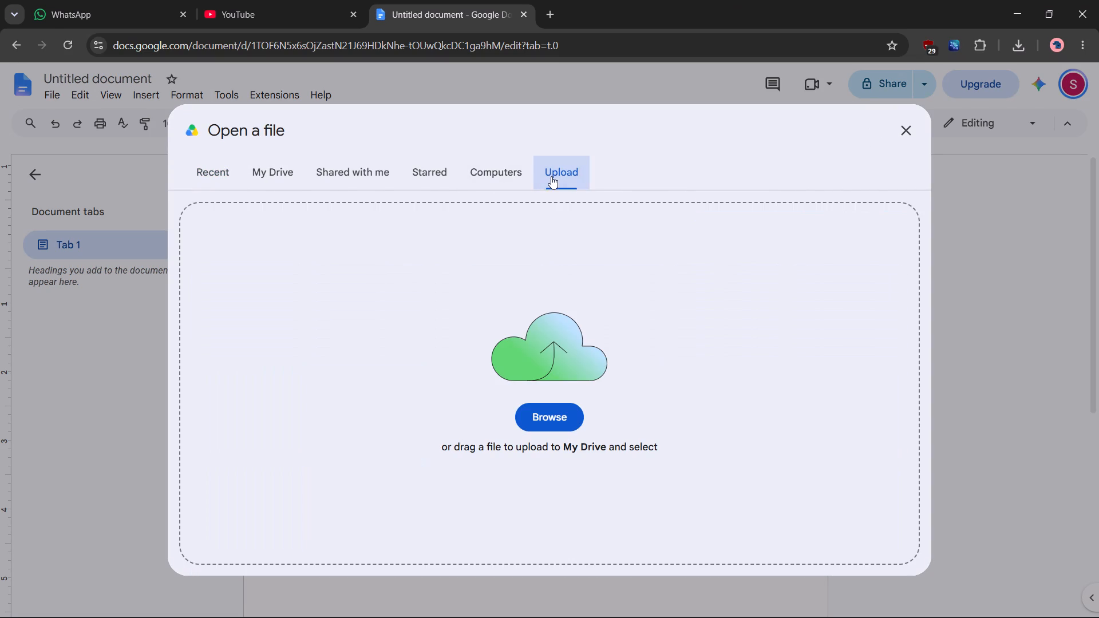
left_click(545, 403)
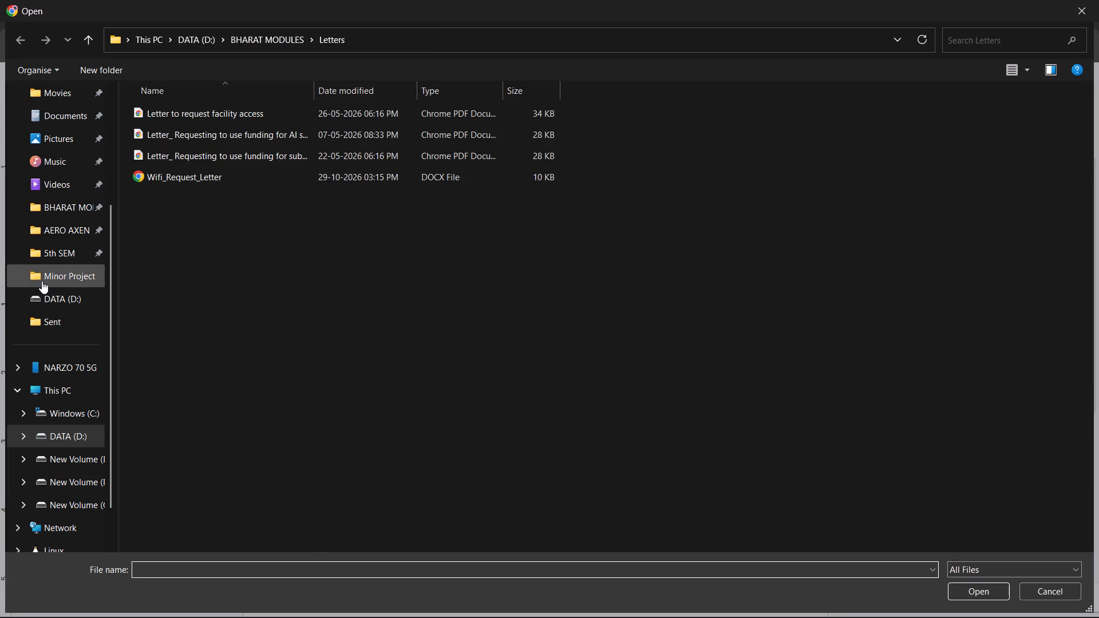
left_click(69, 439)
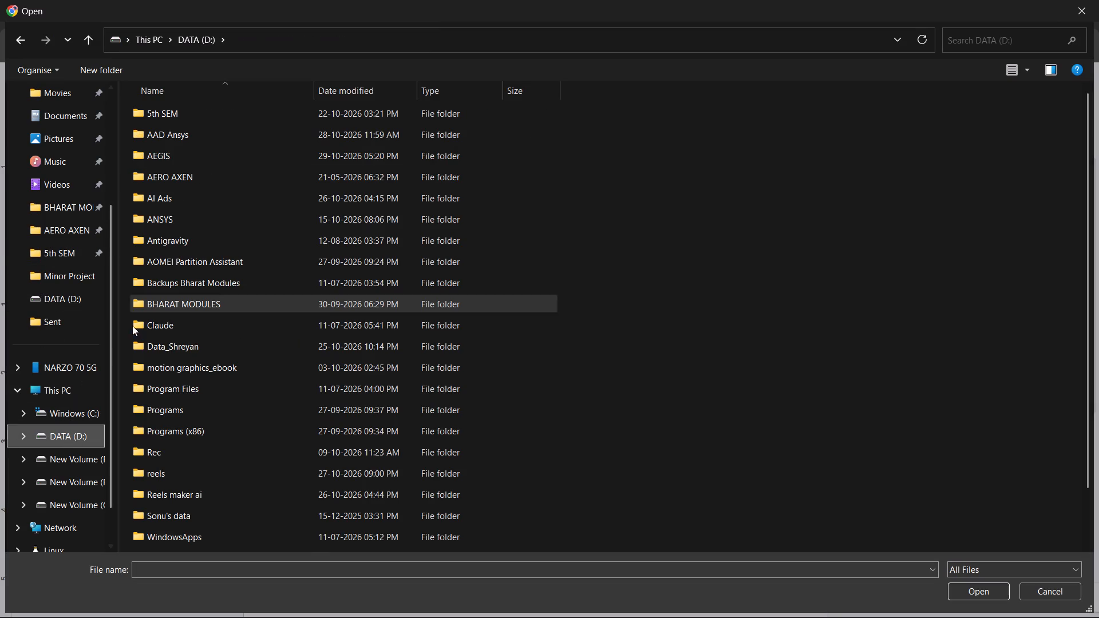
left_click(61, 457)
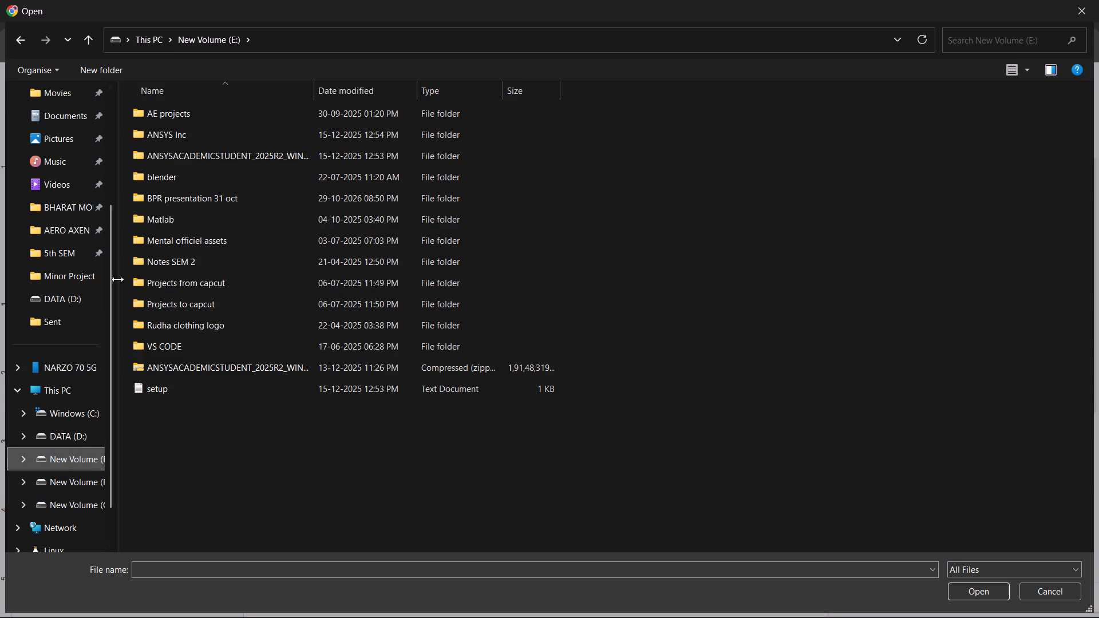
left_click_drag(117, 279, 153, 283)
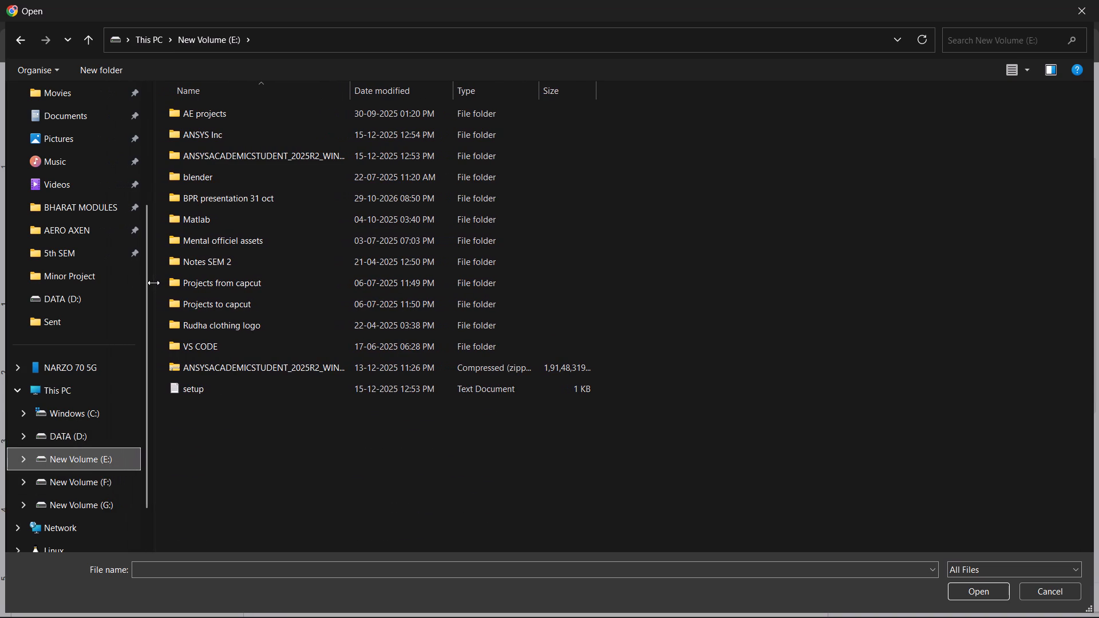
left_click_drag(153, 283, 152, 283)
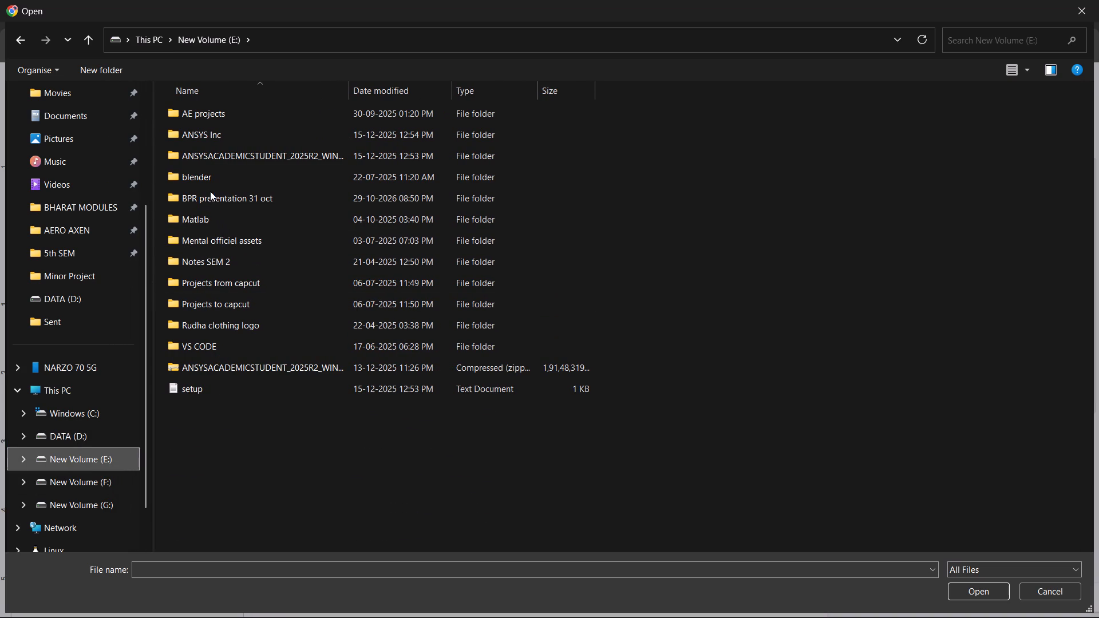
double_click(209, 192)
left_click(226, 111)
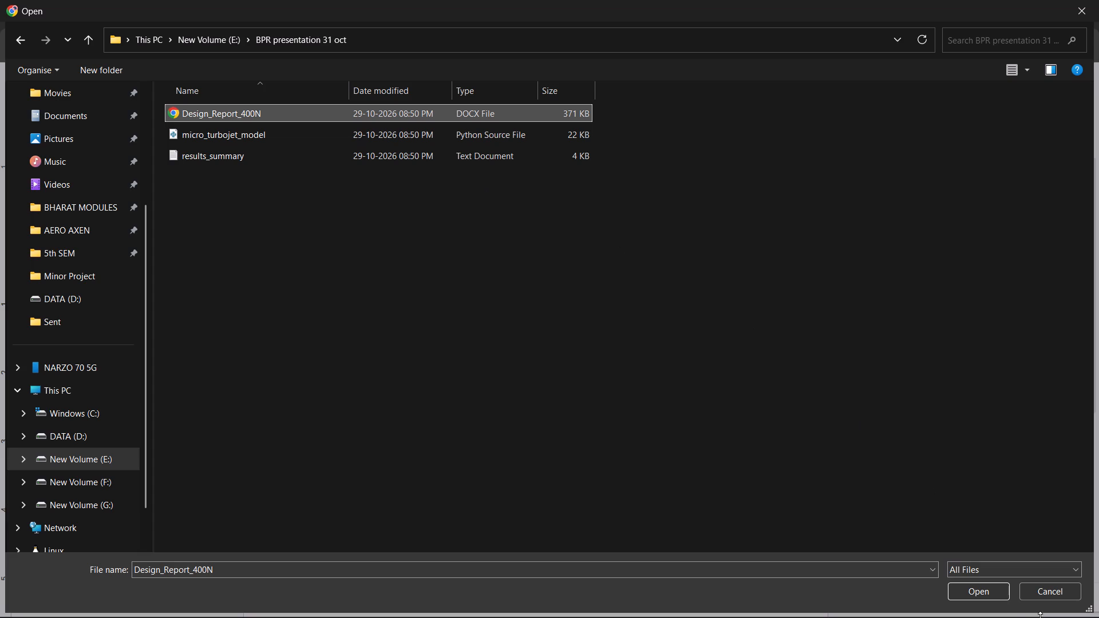
left_click(998, 591)
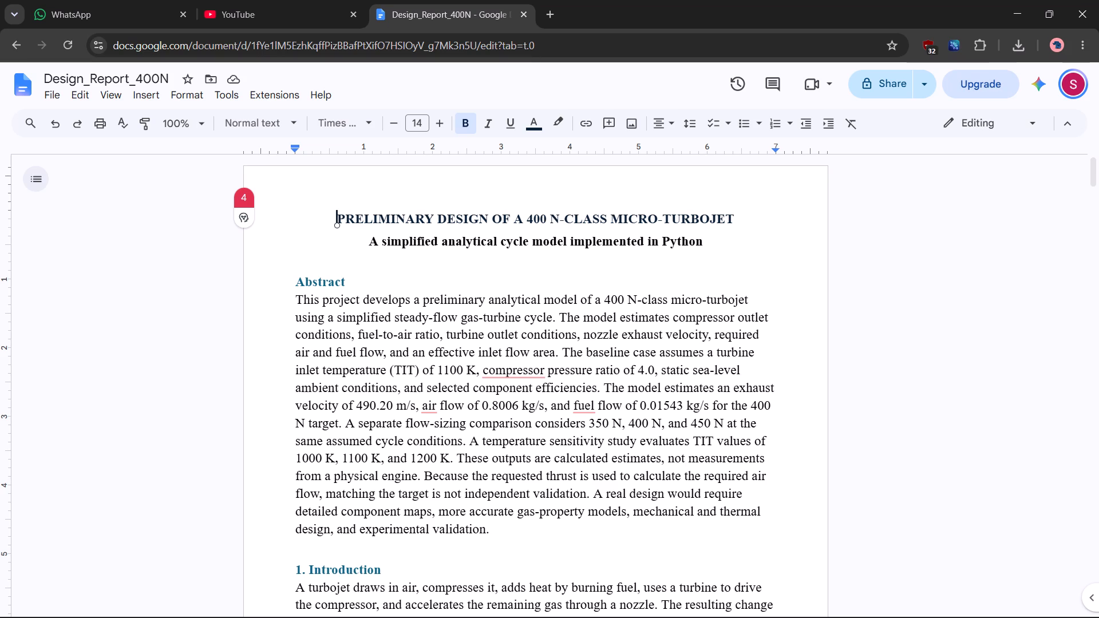
Skim the whole design report from abstract to last page, including assumptions, equations, results and charts, and return to the start.
scroll(440, 264, "down", 3)
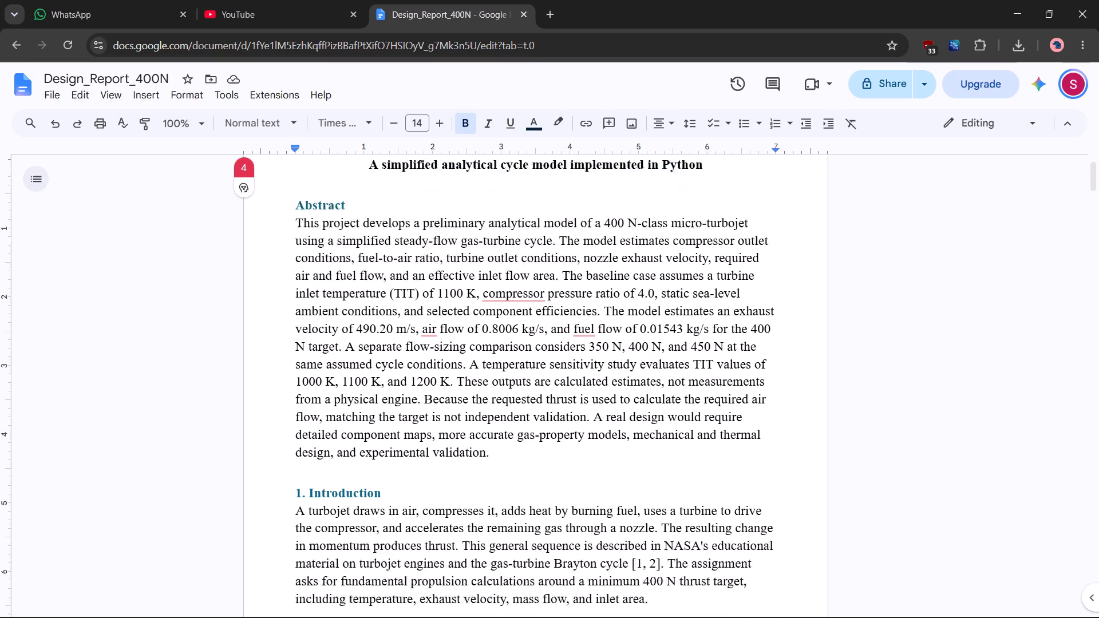
scroll(440, 264, "down", 9)
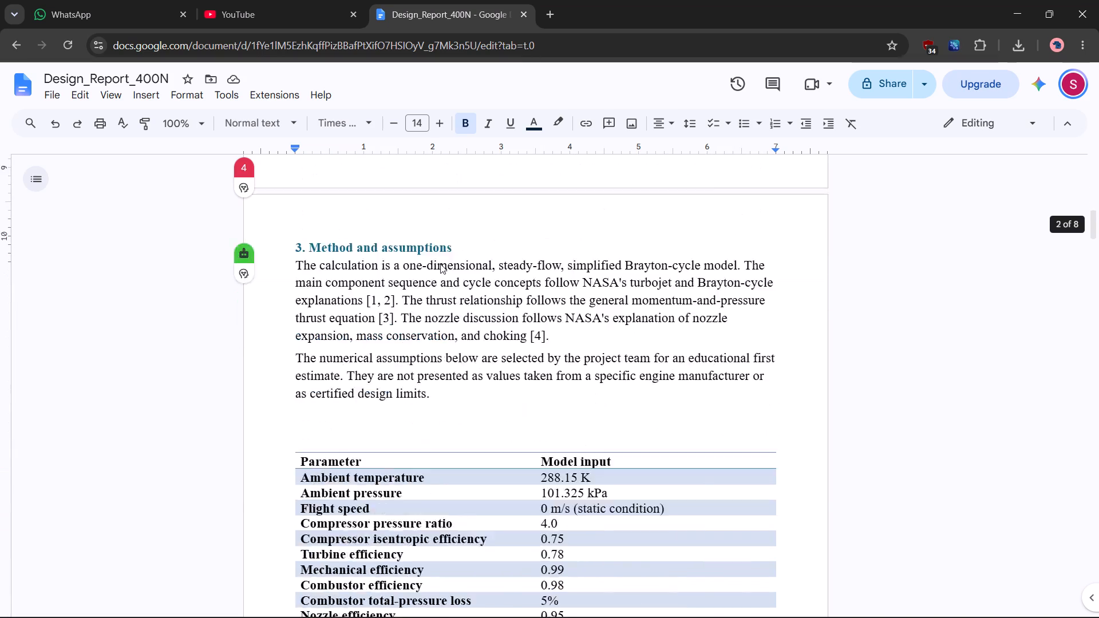
scroll(440, 264, "down", 12)
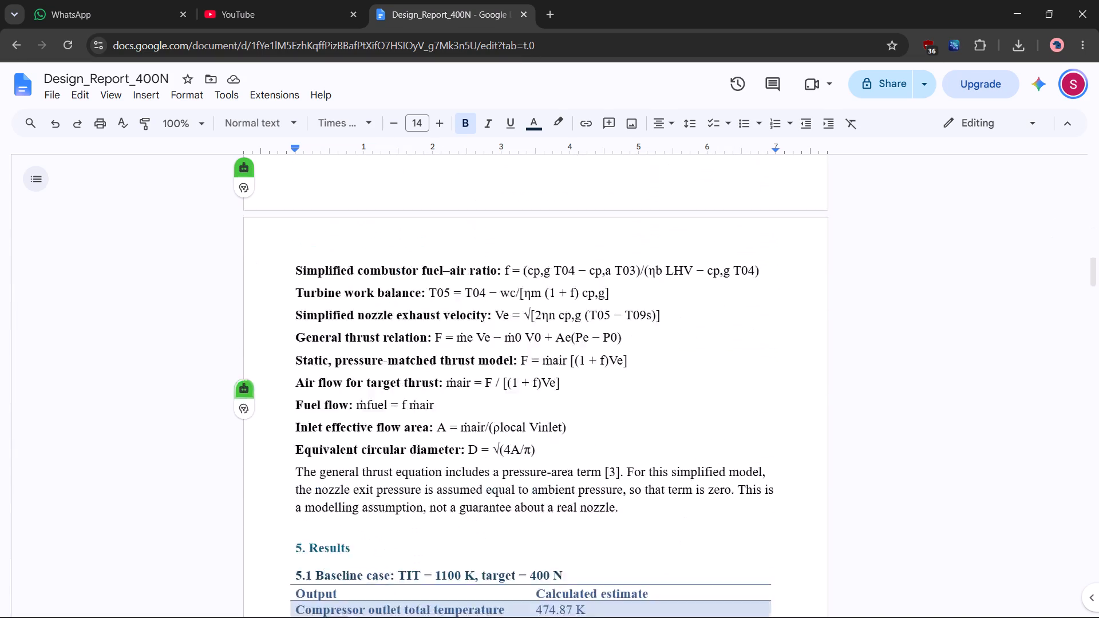
scroll(440, 264, "down", 5)
scroll(540, 283, "down", 6)
scroll(781, 378, "down", 2)
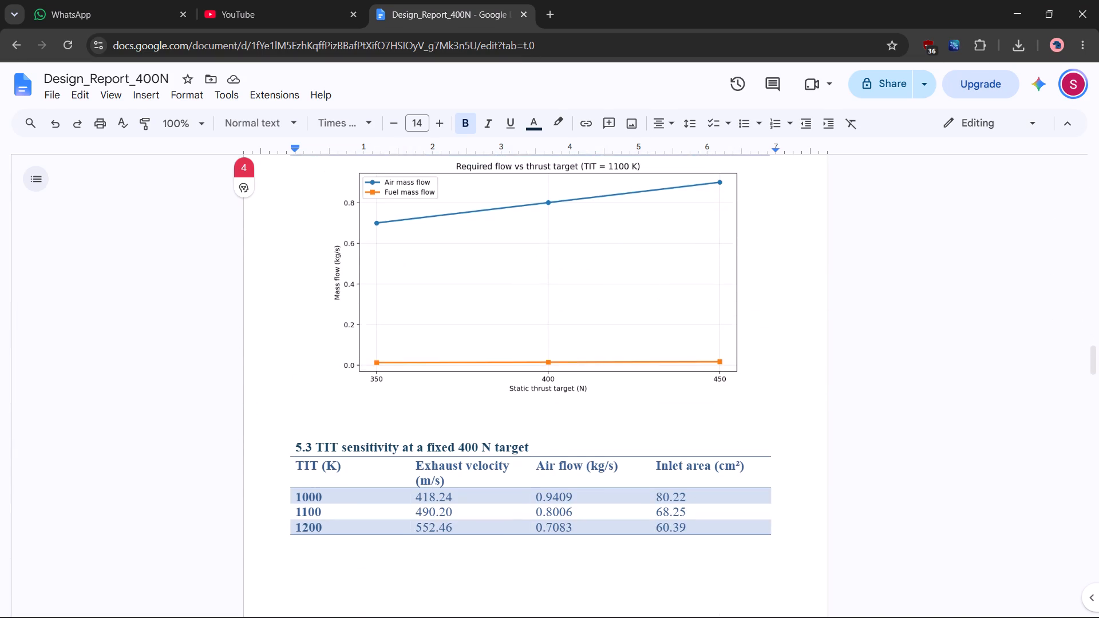
scroll(786, 380, "down", 1)
left_click_drag(1097, 363, 1098, 429)
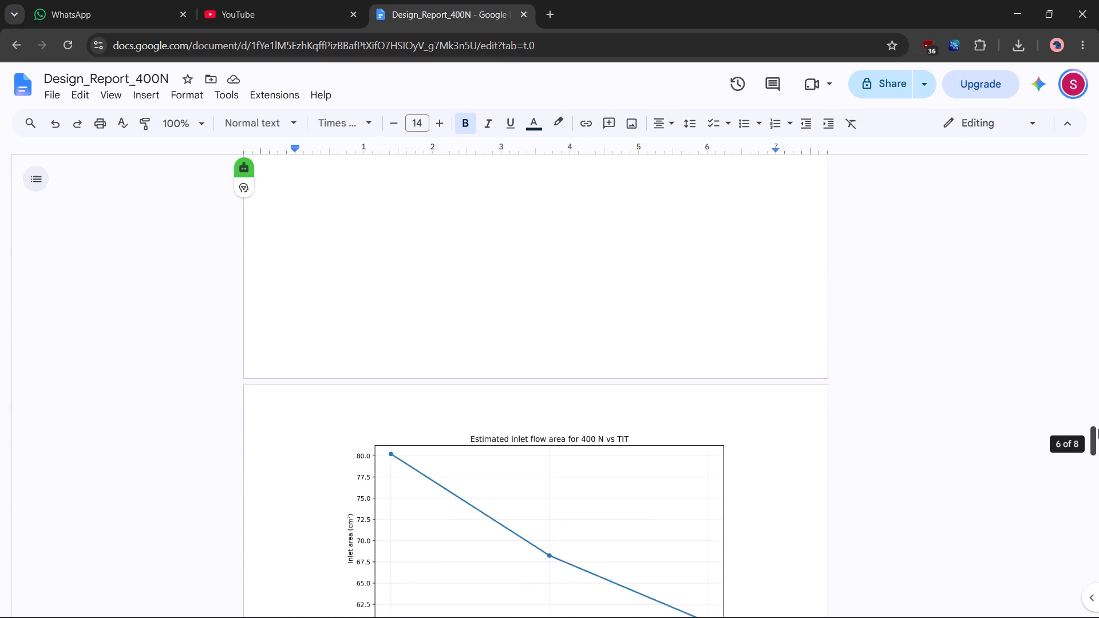
left_click_drag(1098, 429, 1098, 591)
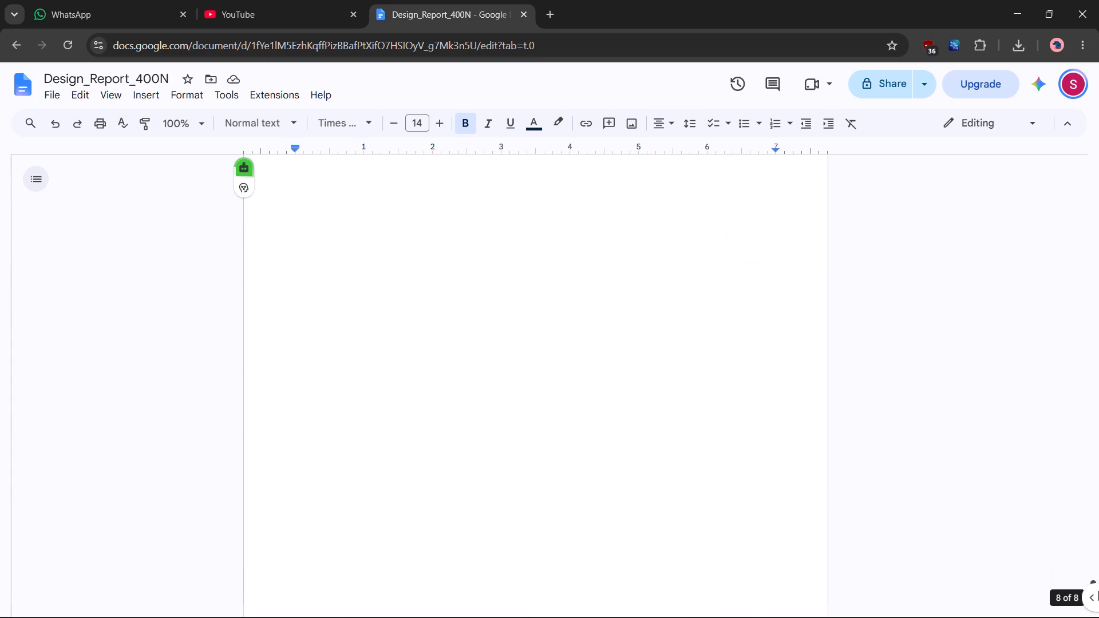
left_click_drag(1098, 591, 1081, 125)
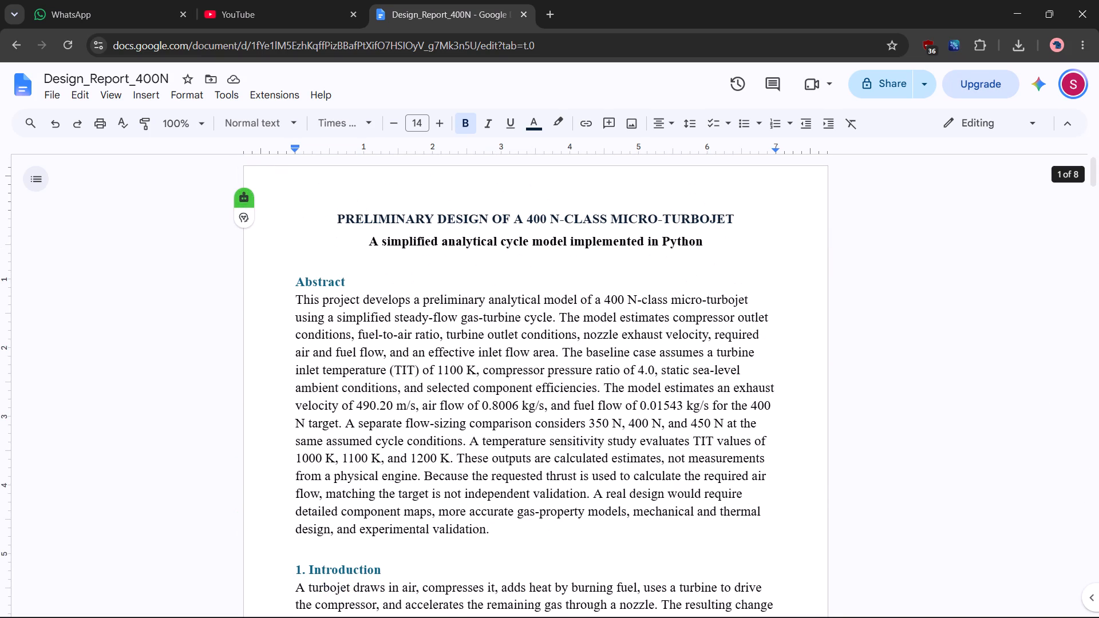
scroll(449, 312, "down", 1)
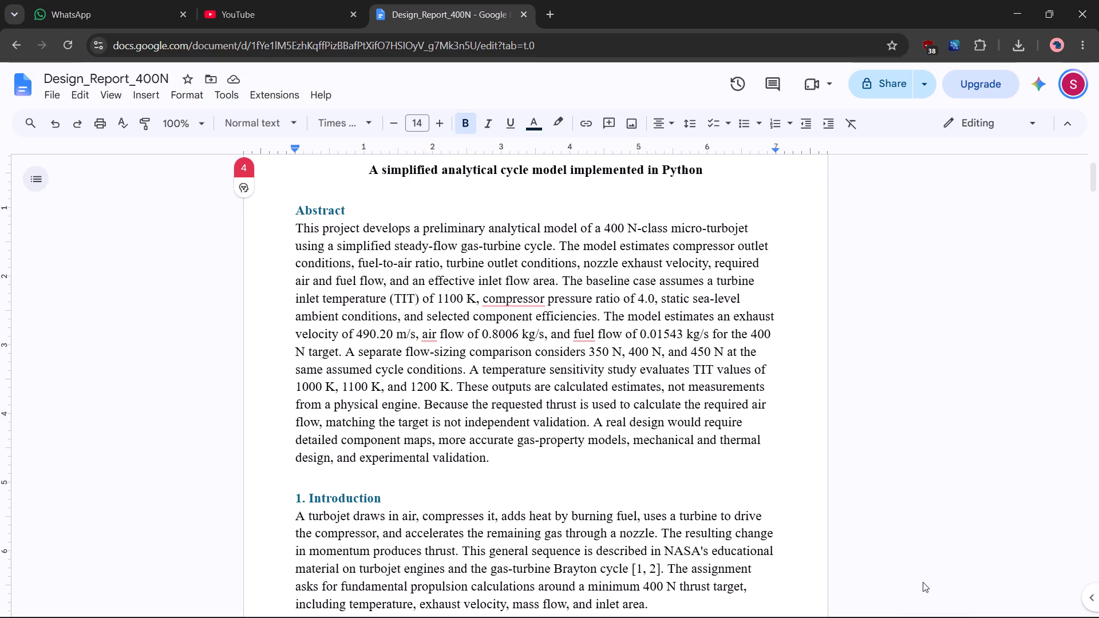
Toggle the Night light display setting in the Windows quick settings.
left_click(974, 603)
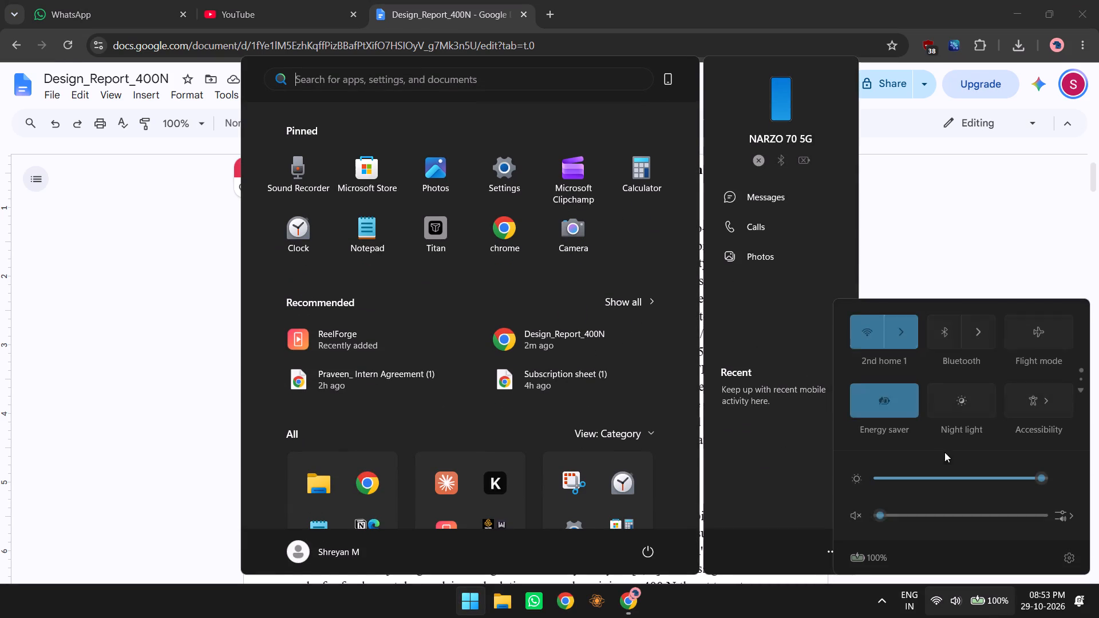
left_click(947, 405)
left_click(937, 236)
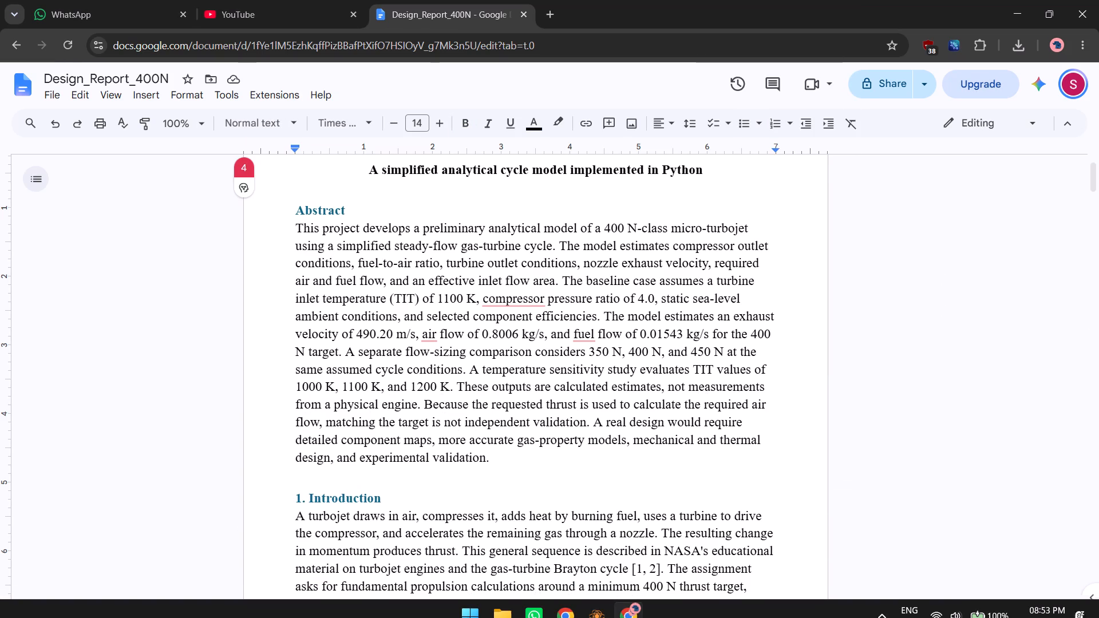
Switch to File Explorer and open results_summary from the "BPR presentation 31 oct" folder.
left_click(513, 608)
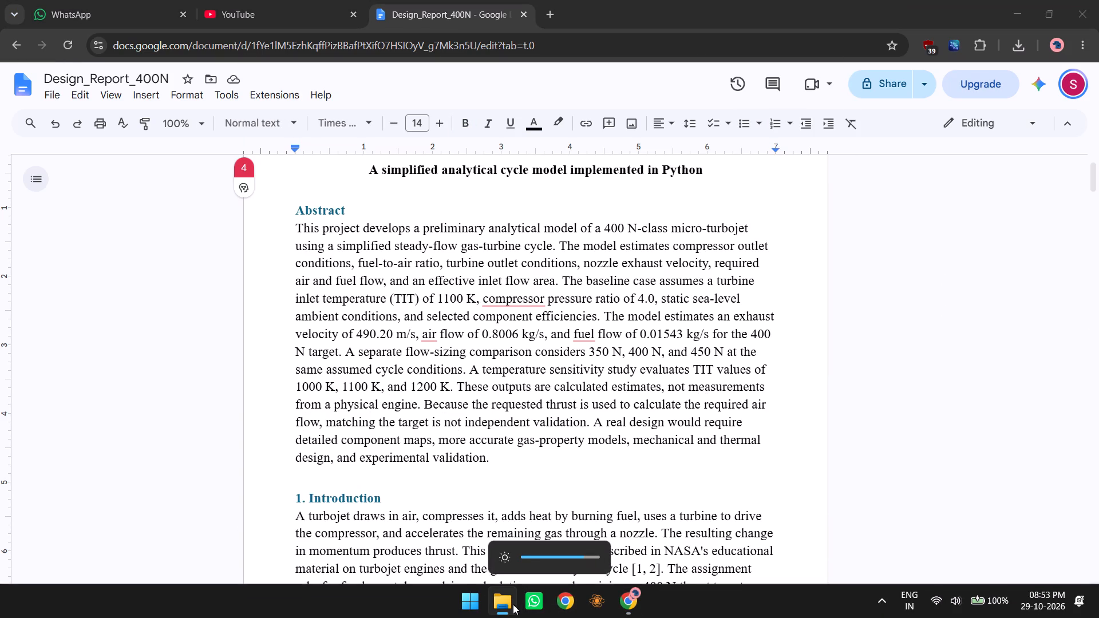
left_click(1002, 0)
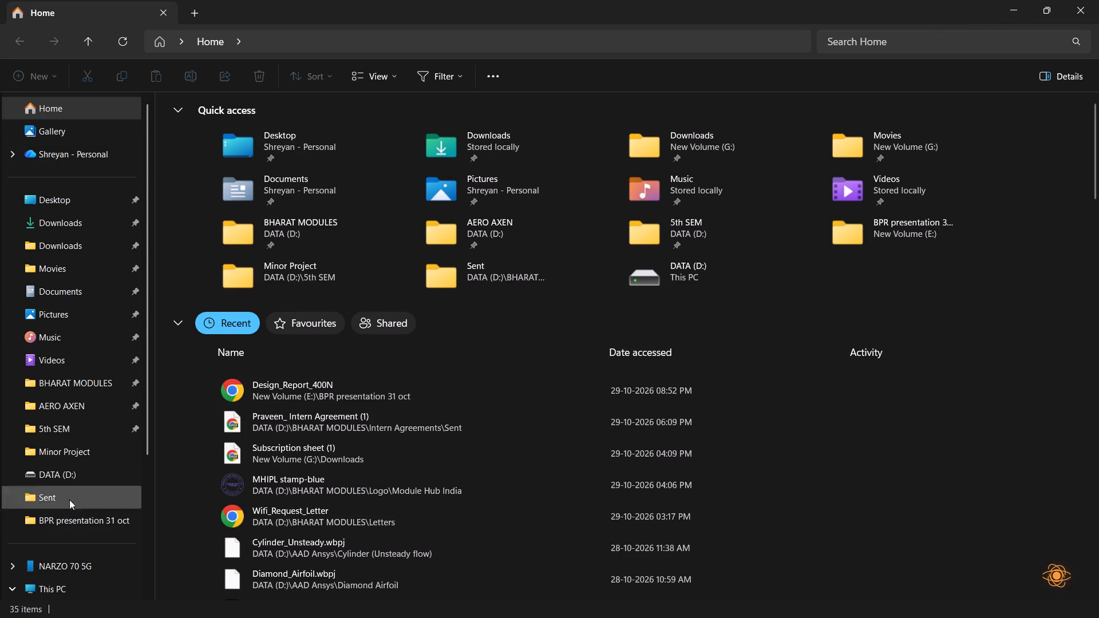
left_click(61, 525)
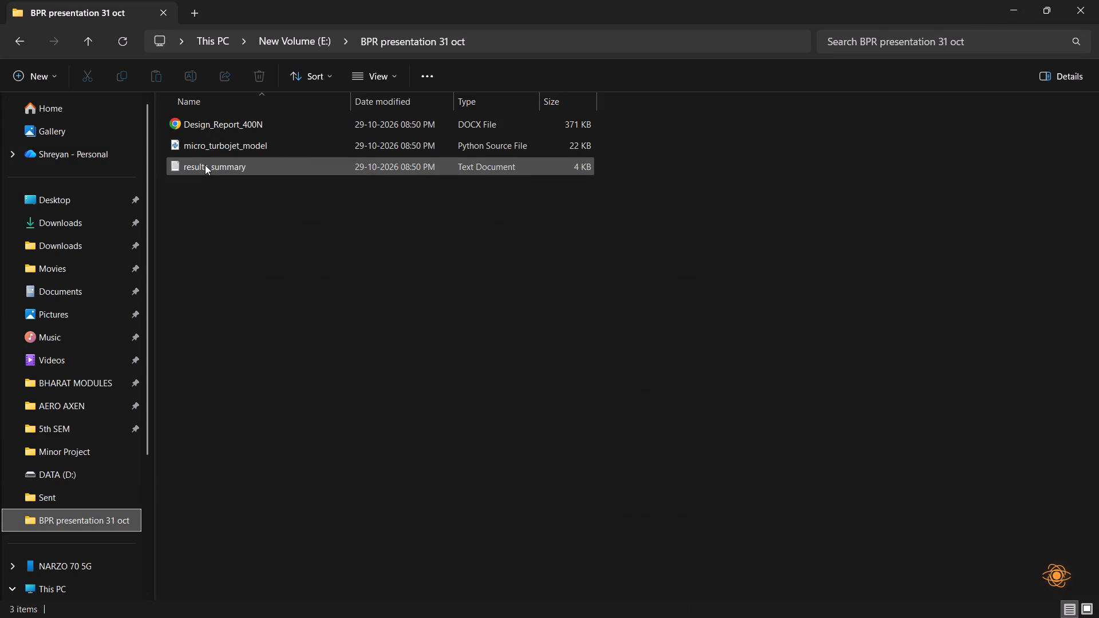
double_click(205, 165)
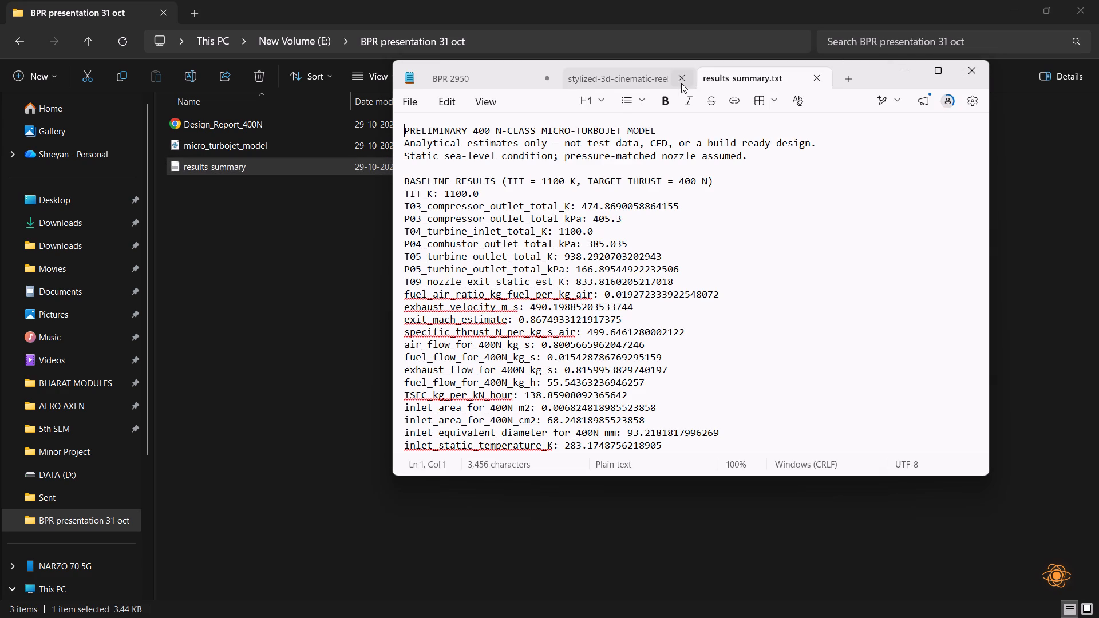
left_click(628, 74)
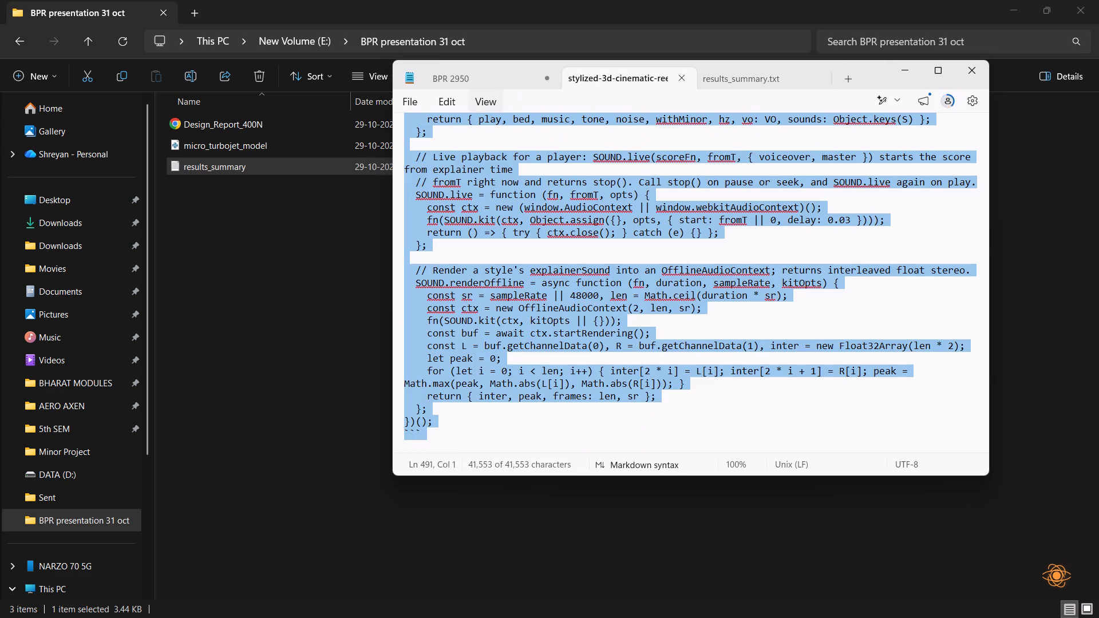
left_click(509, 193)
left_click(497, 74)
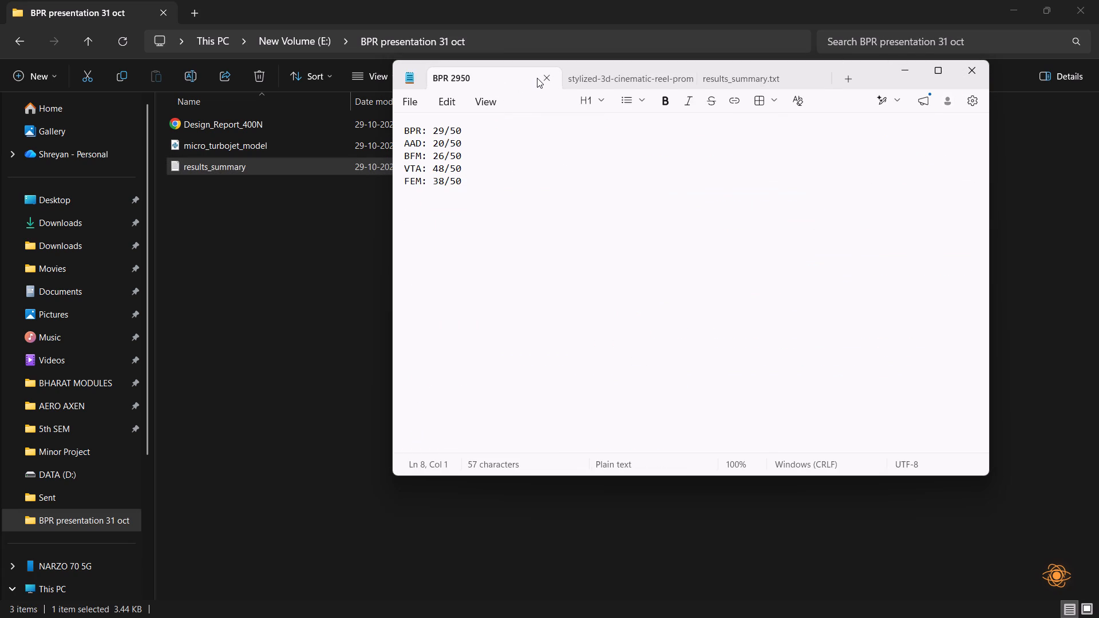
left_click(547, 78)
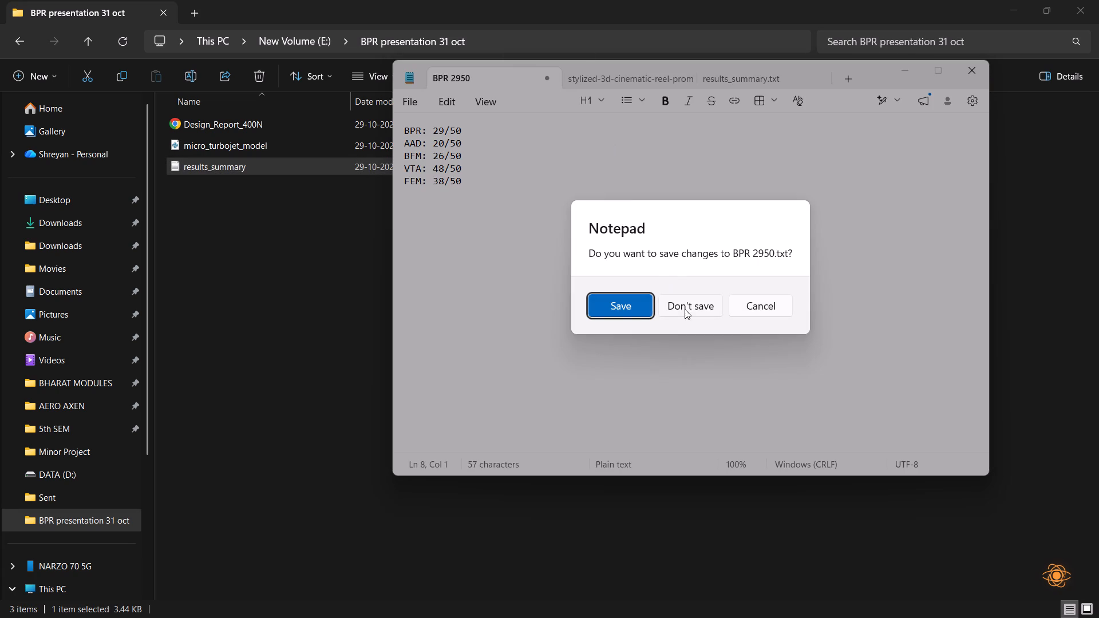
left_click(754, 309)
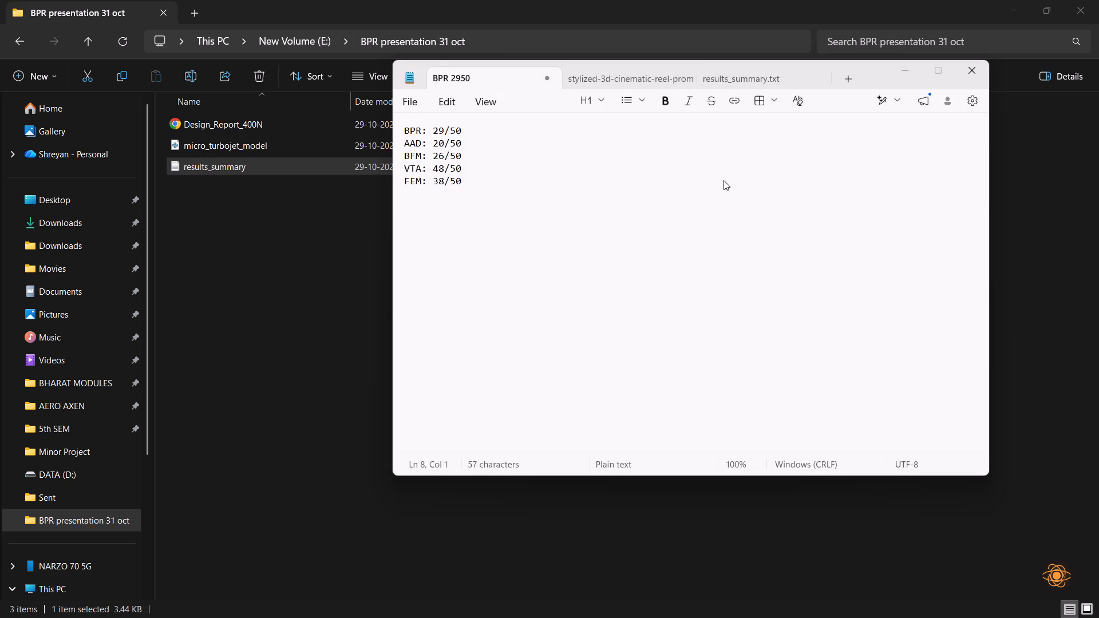
Review results_summary.txt, including the baseline results, sensitivity cases, verification checks and limitations, and close Notepad.
left_click(724, 73)
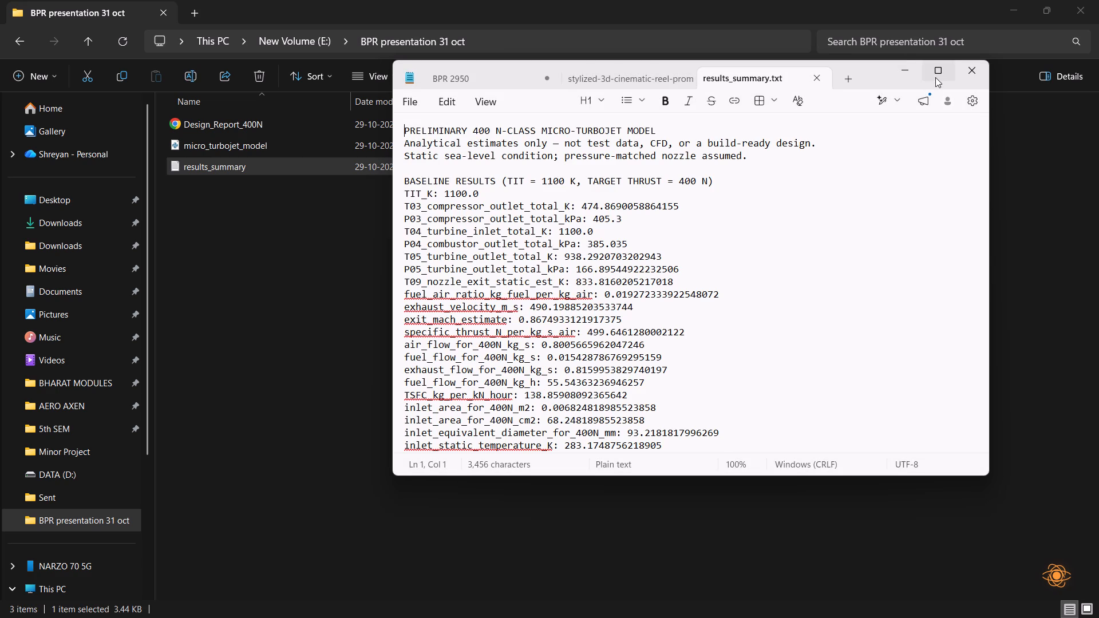
scroll(533, 243, "down", 8)
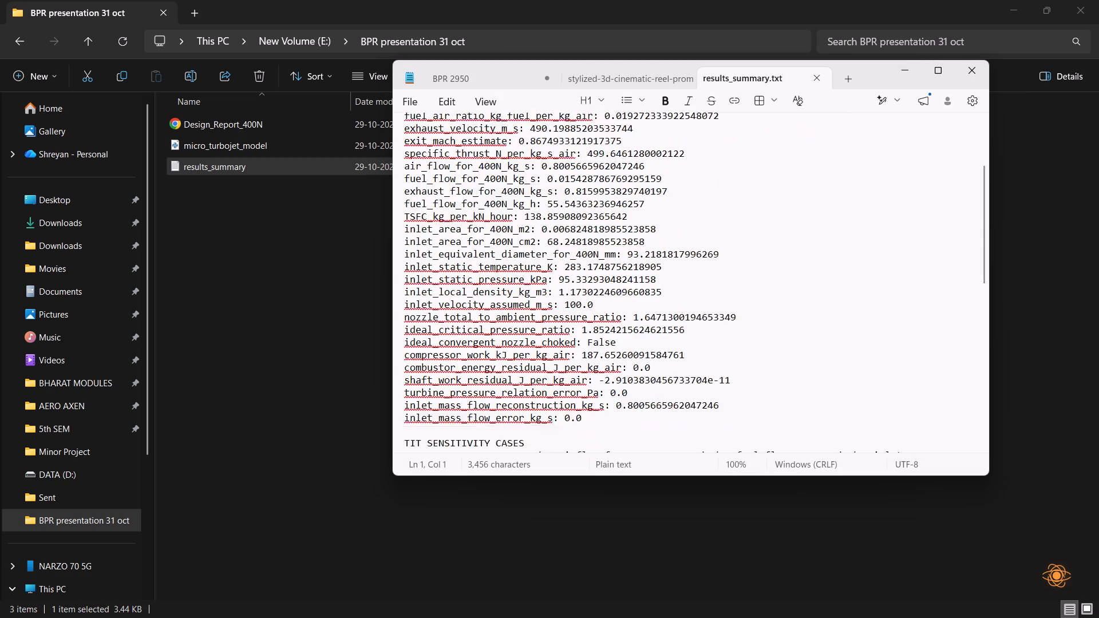
scroll(530, 239, "down", 16)
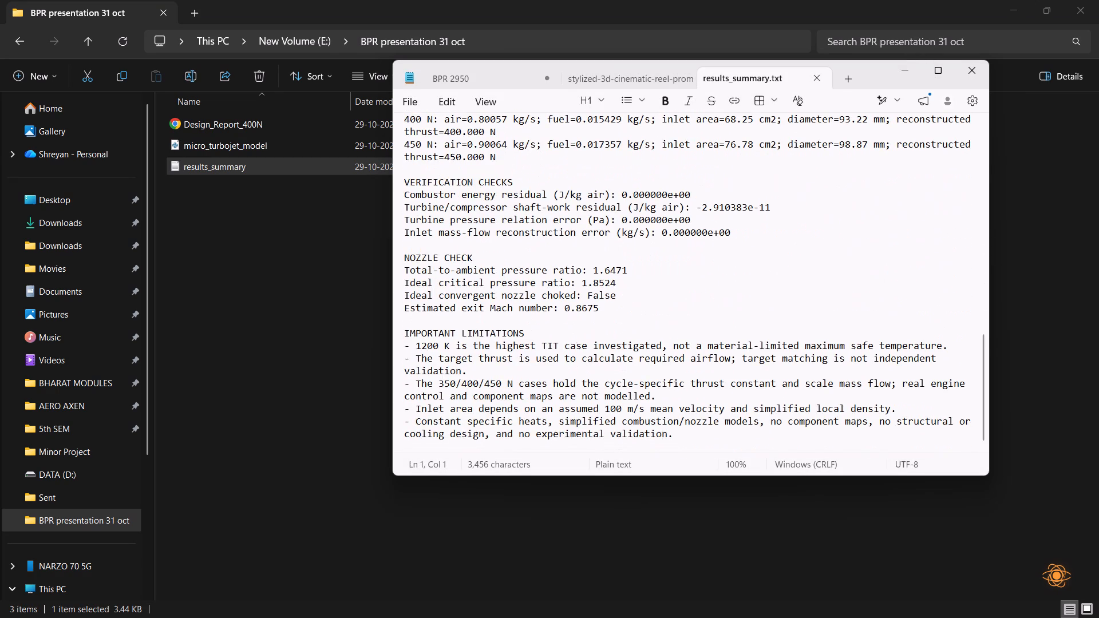
scroll(655, 242, "up", 14)
scroll(678, 245, "down", 1)
scroll(678, 245, "up", 5)
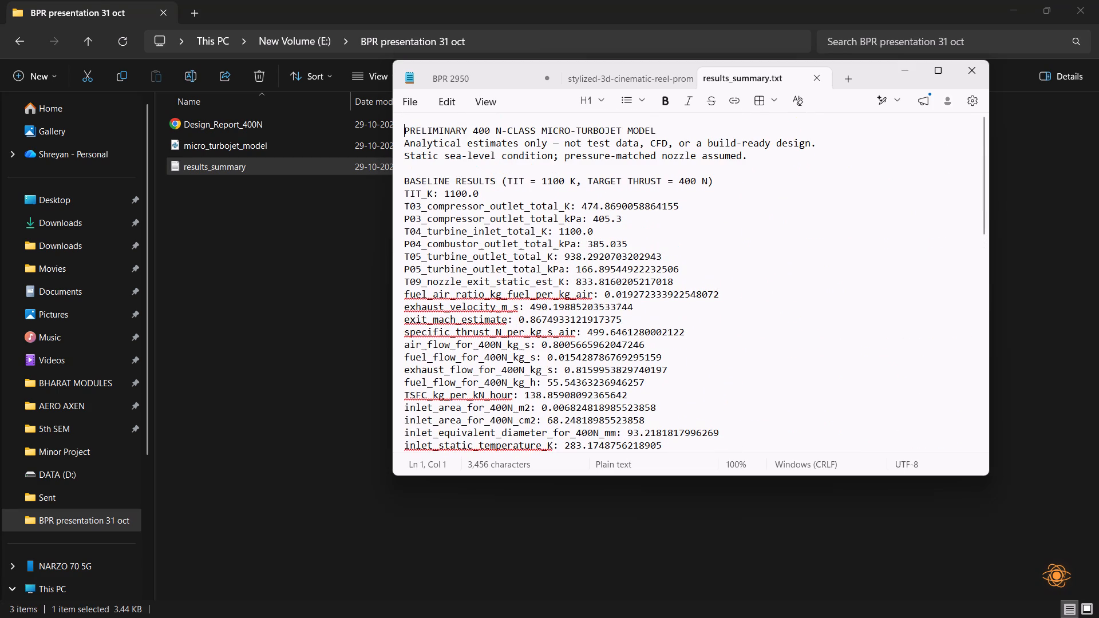
left_click(961, 74)
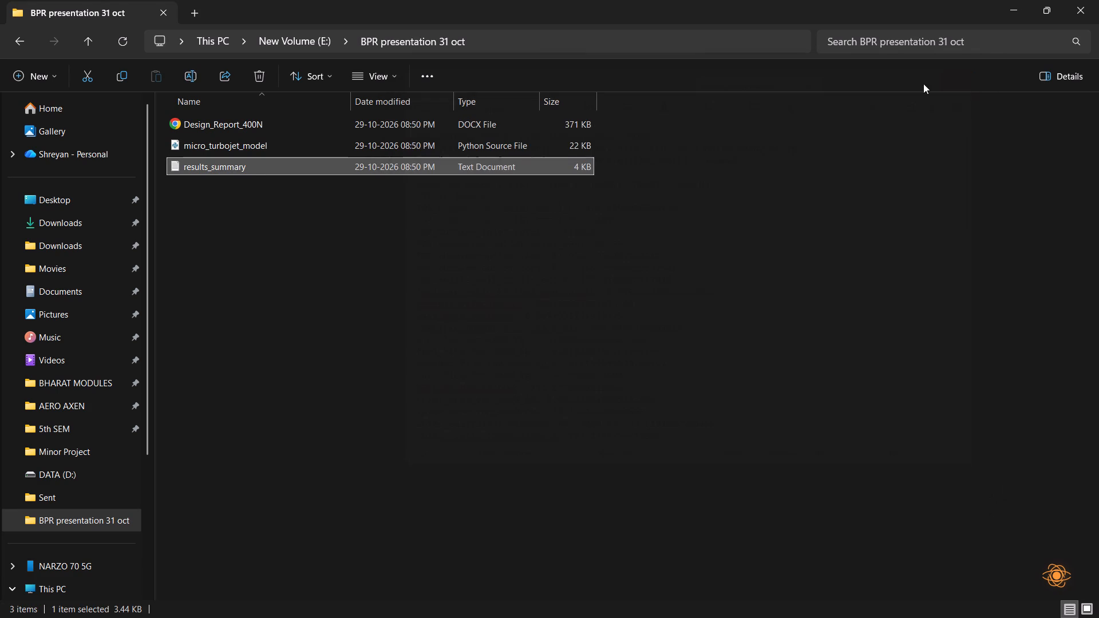
Open the micro_turbojet_model Python file with Visual Studio Code.
right_click(219, 144)
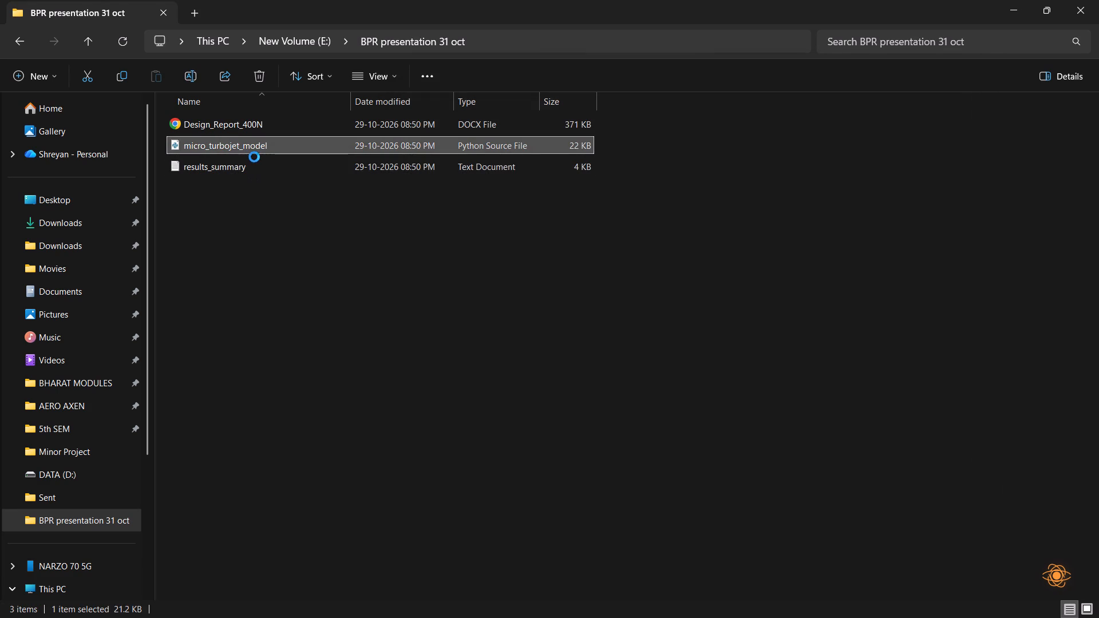
left_click(260, 224)
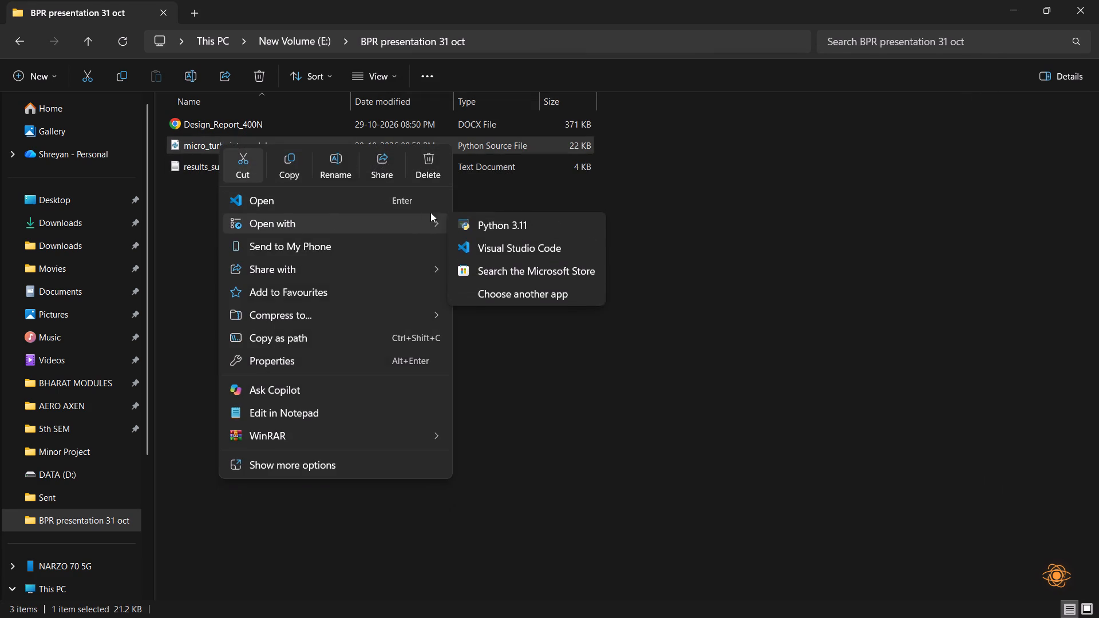
left_click(480, 247)
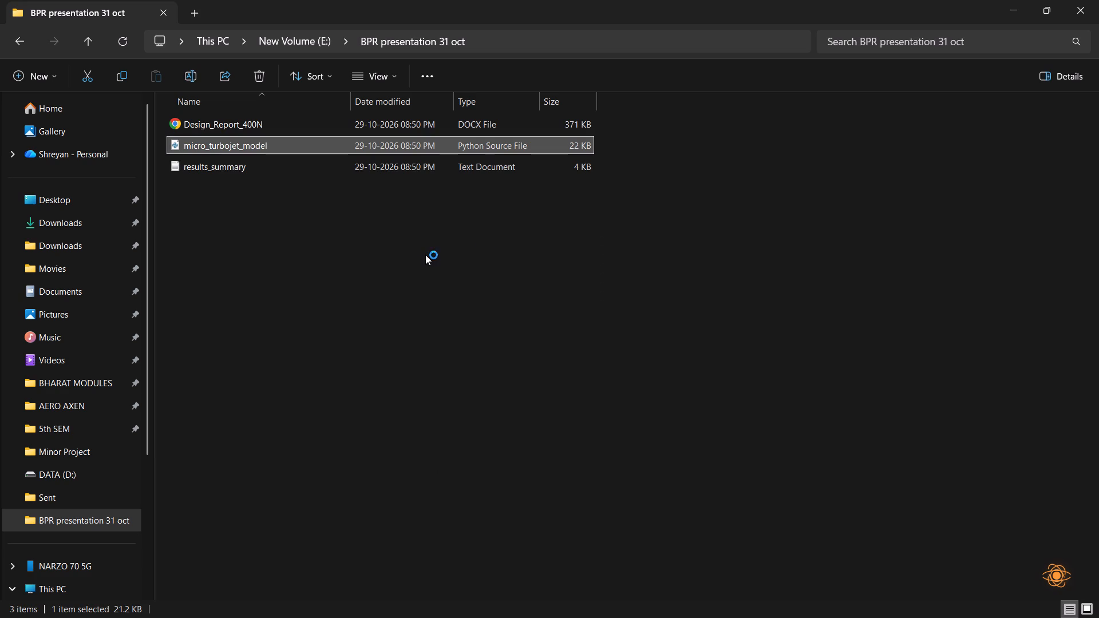
Switch back to the Design_Report_400N document in Google Chrome.
left_click(619, 546)
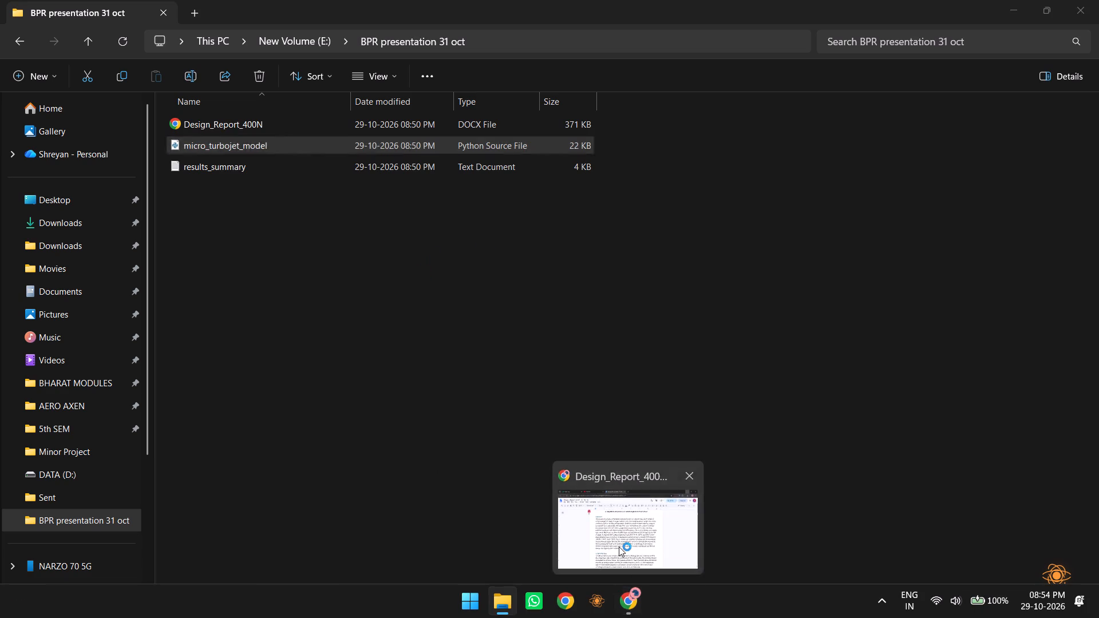
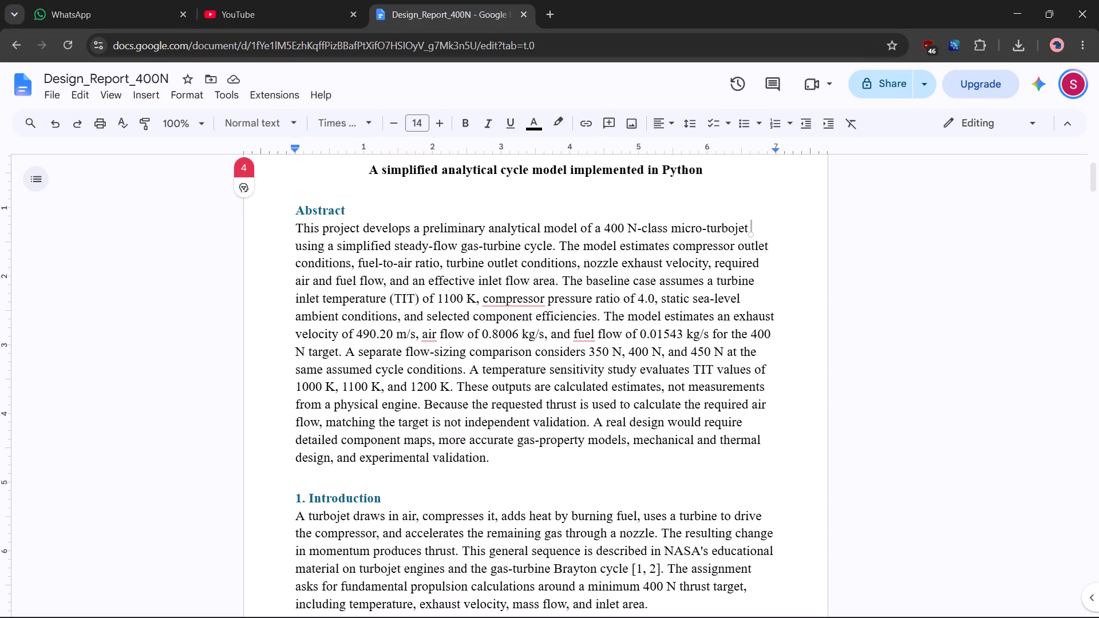
Highlight "turbine inlet temperature (TIT) of 1100 K, compressor pressure ratio of 4.0" in the Abstract in yellow.
left_click_drag(719, 281, 474, 300)
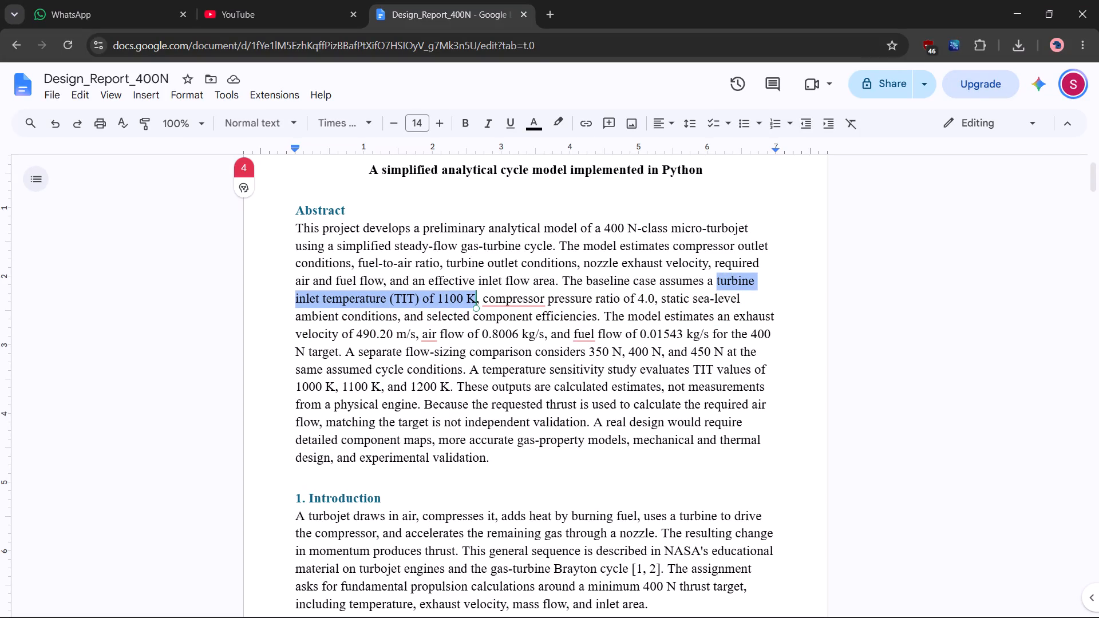
left_click_drag(474, 300, 651, 290)
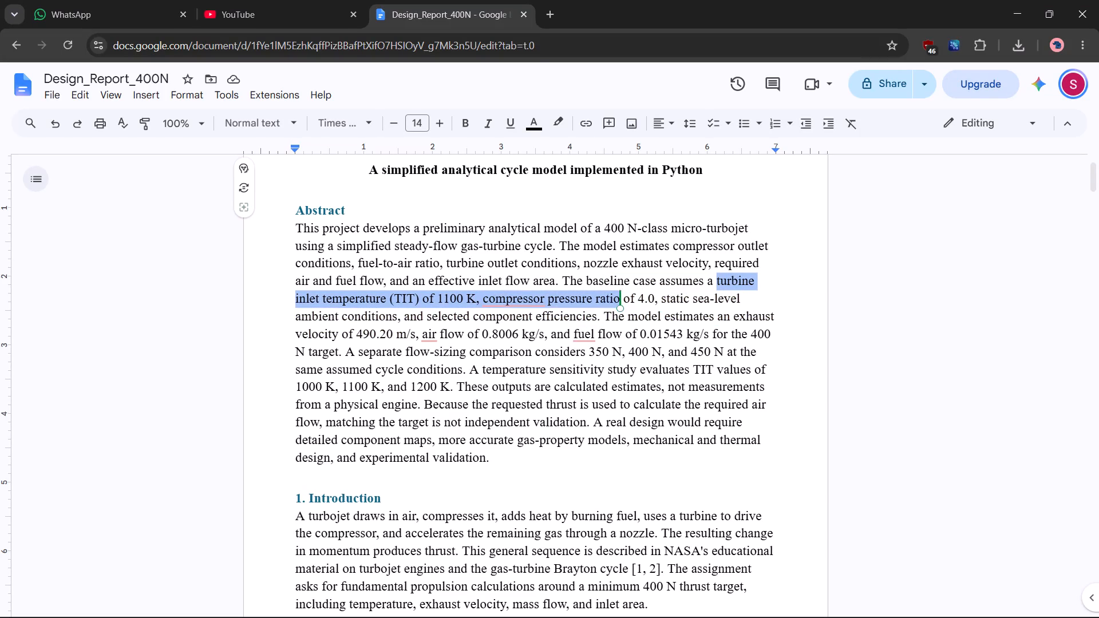
left_click_drag(651, 290, 657, 301)
left_click(536, 132)
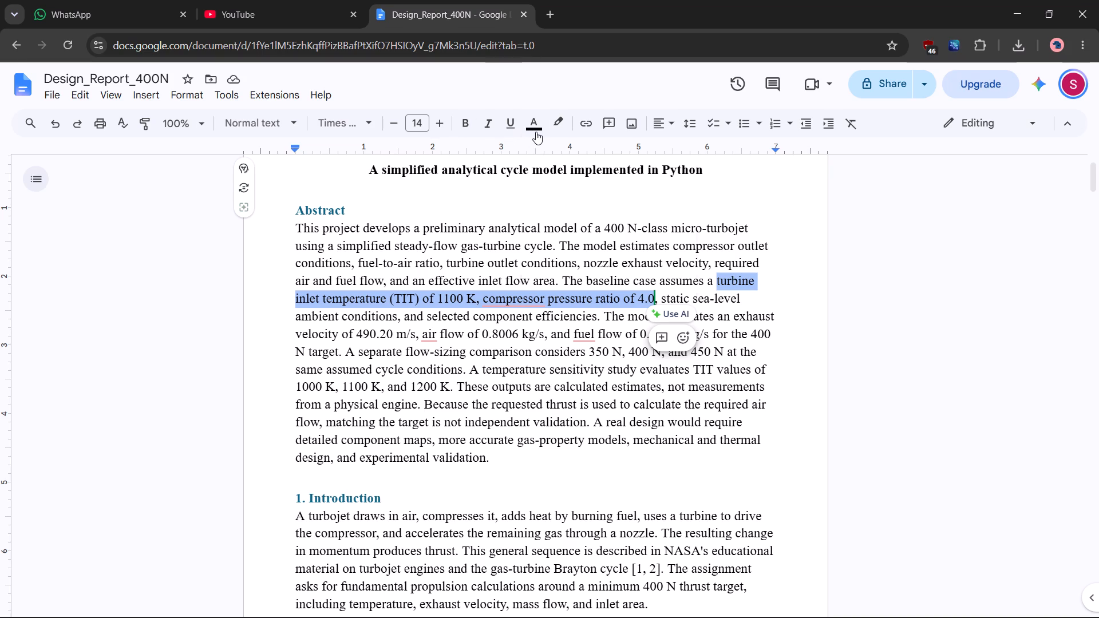
left_click(554, 126)
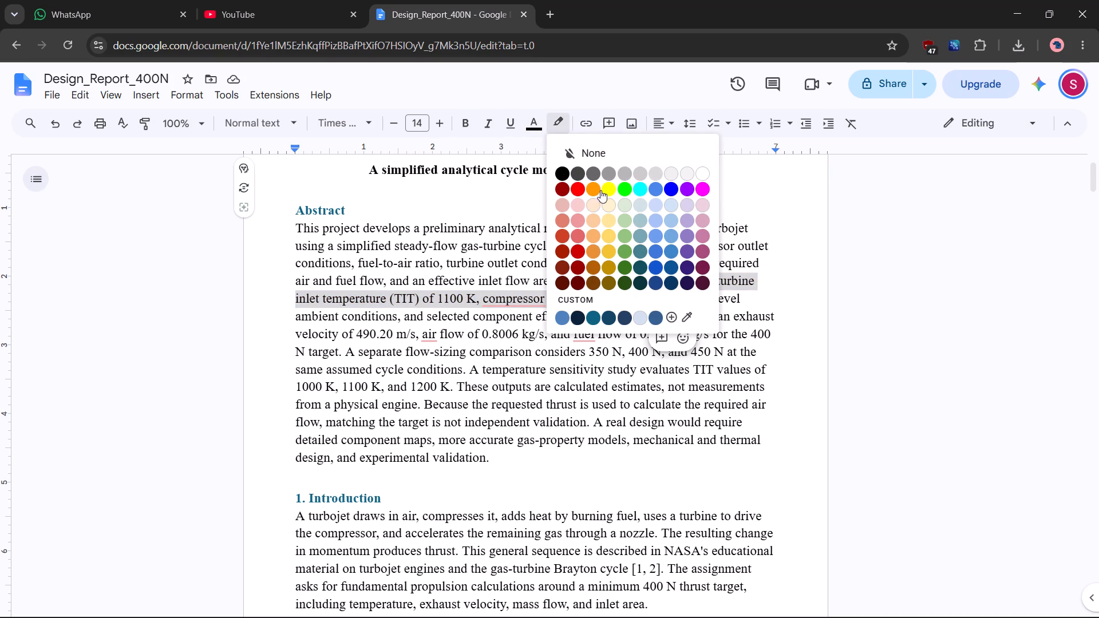
left_click(606, 190)
left_click(513, 305)
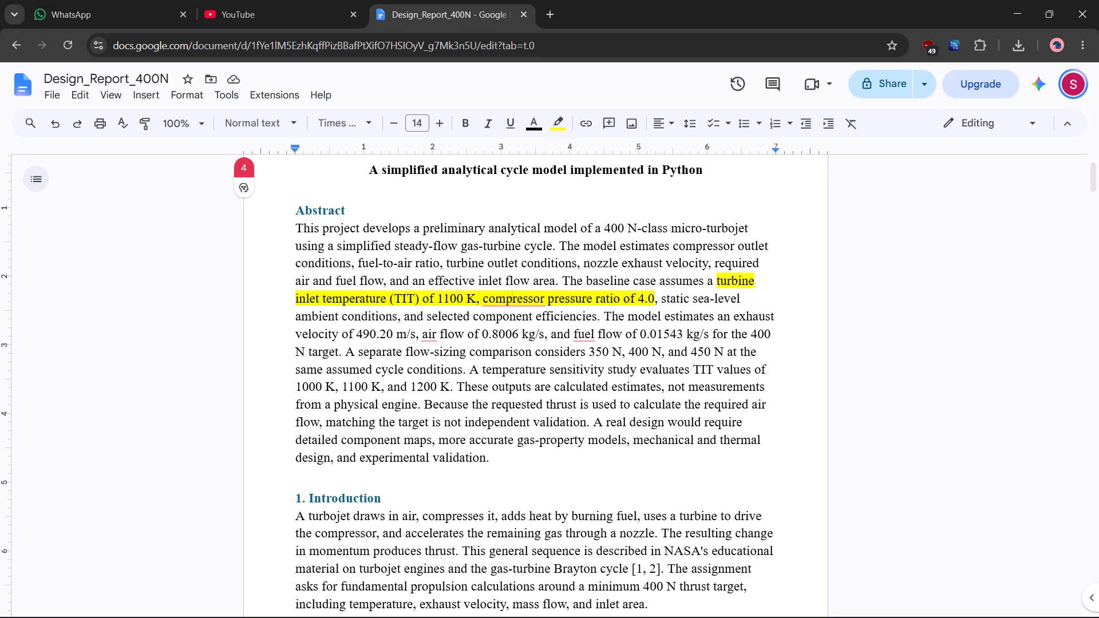
Highlight "exhaust velocity of 490.20 m/s, air flow of 0.8006 kg/s, and fuel flow of 0.01543 kg/s" in the Abstract in yellow.
left_click_drag(733, 317, 539, 332)
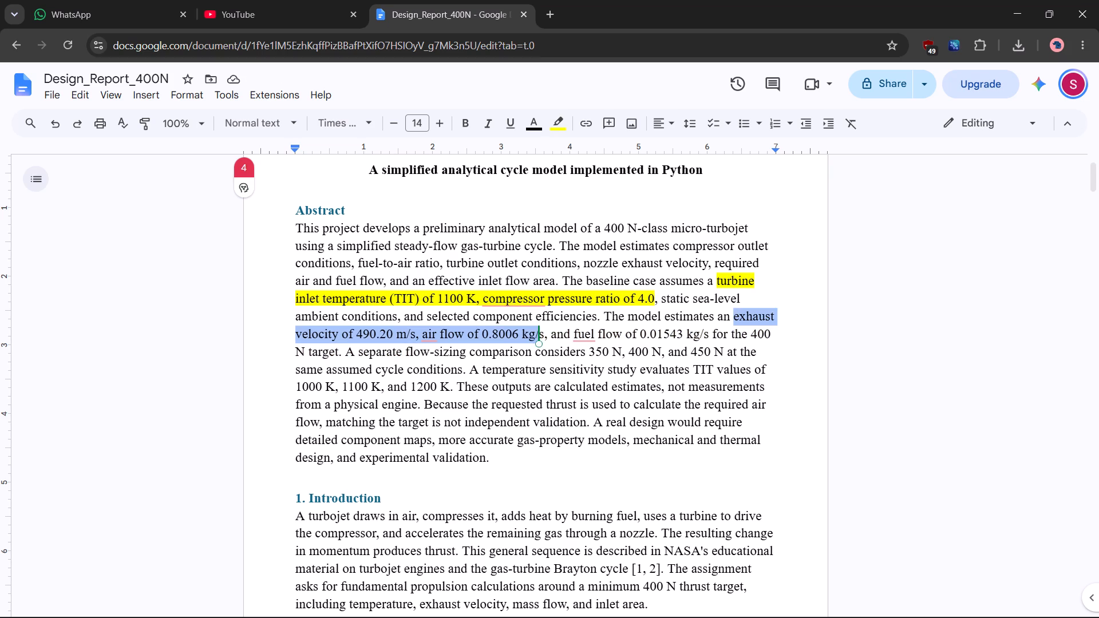
left_click_drag(539, 332, 721, 338)
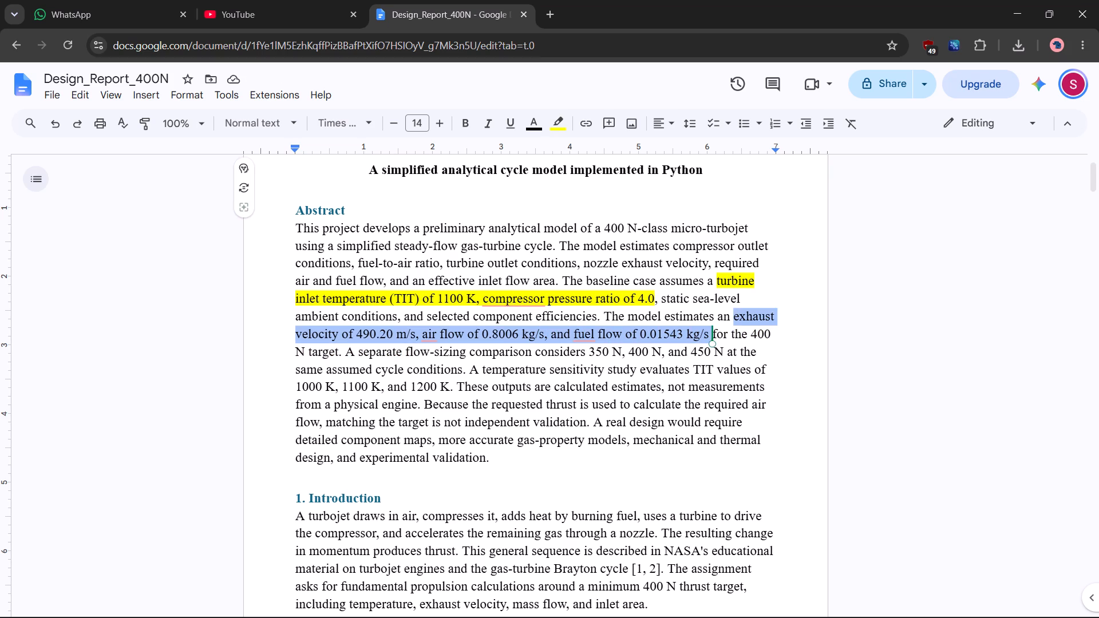
left_click_drag(721, 338, 688, 335)
left_click_drag(688, 335, 707, 334)
left_click(558, 119)
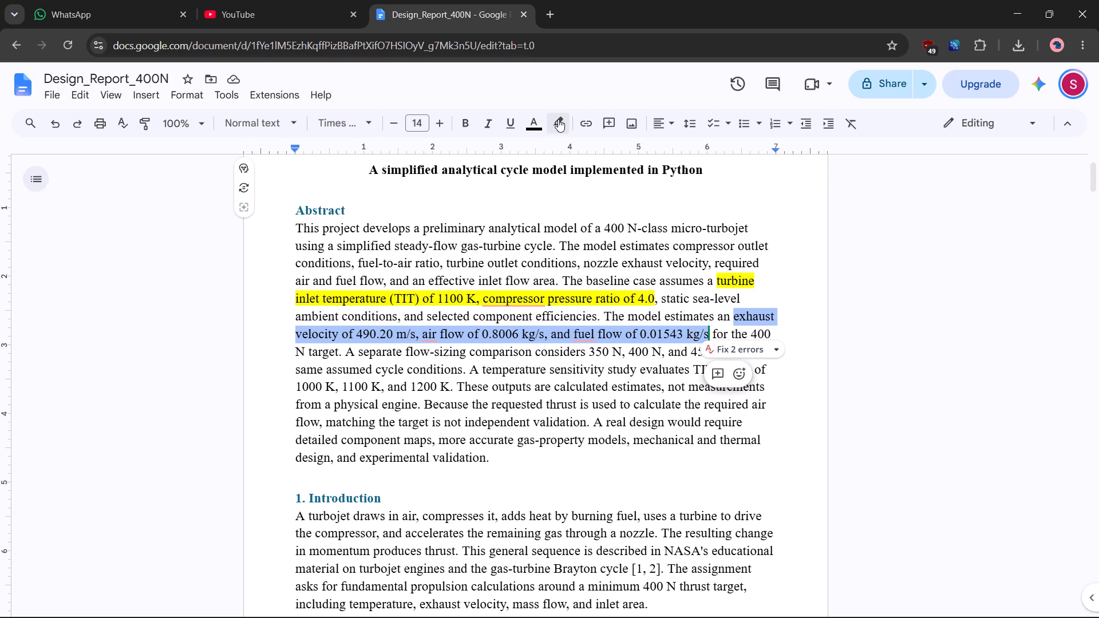
left_click(604, 191)
left_click(486, 293)
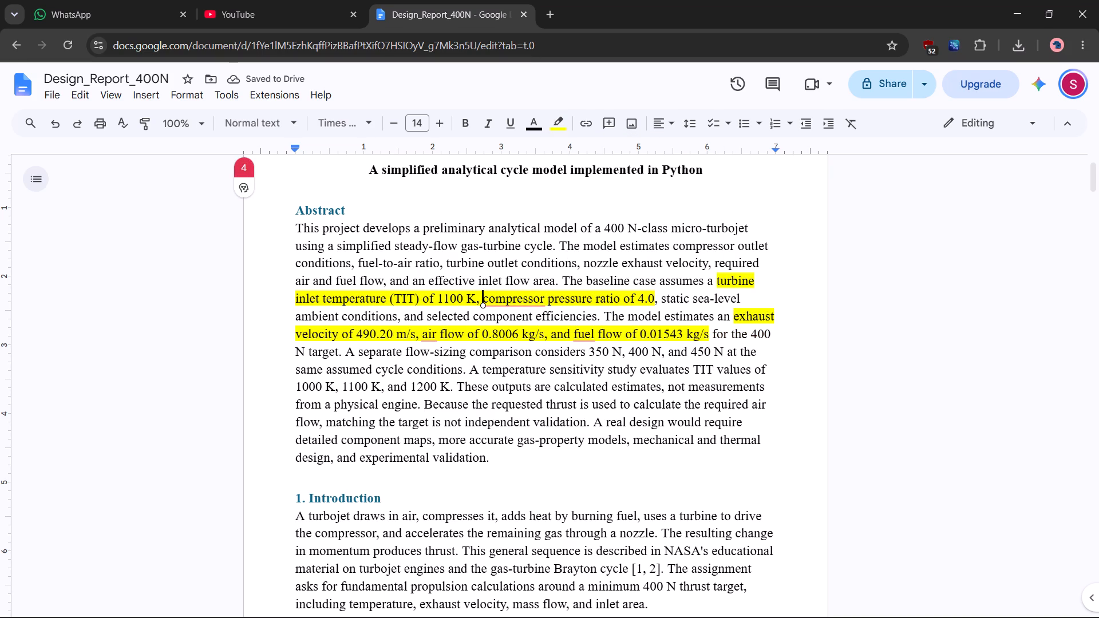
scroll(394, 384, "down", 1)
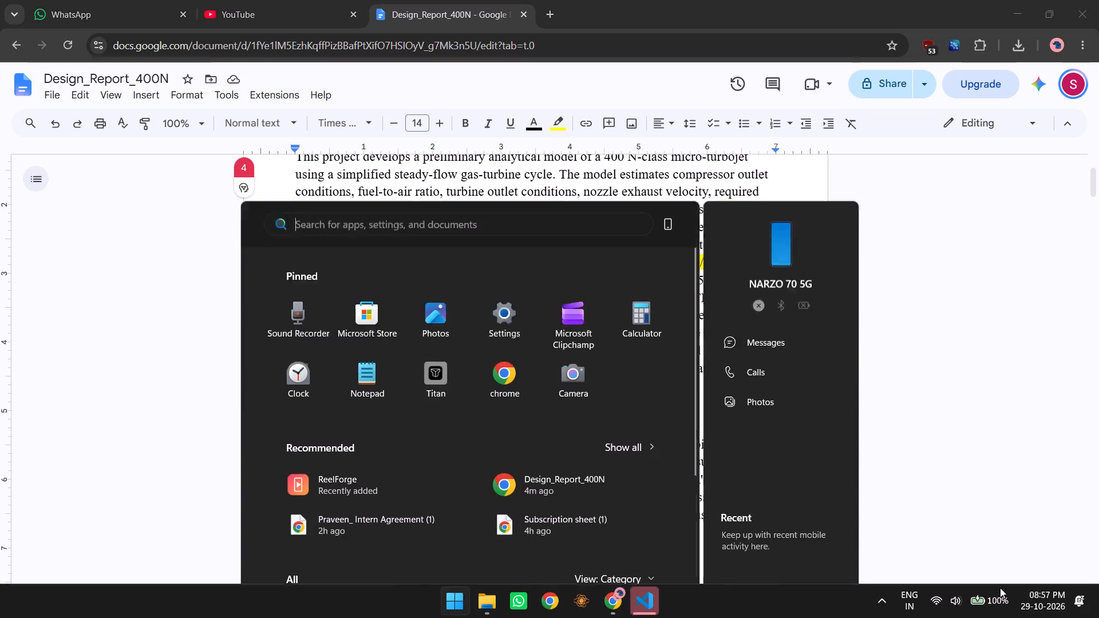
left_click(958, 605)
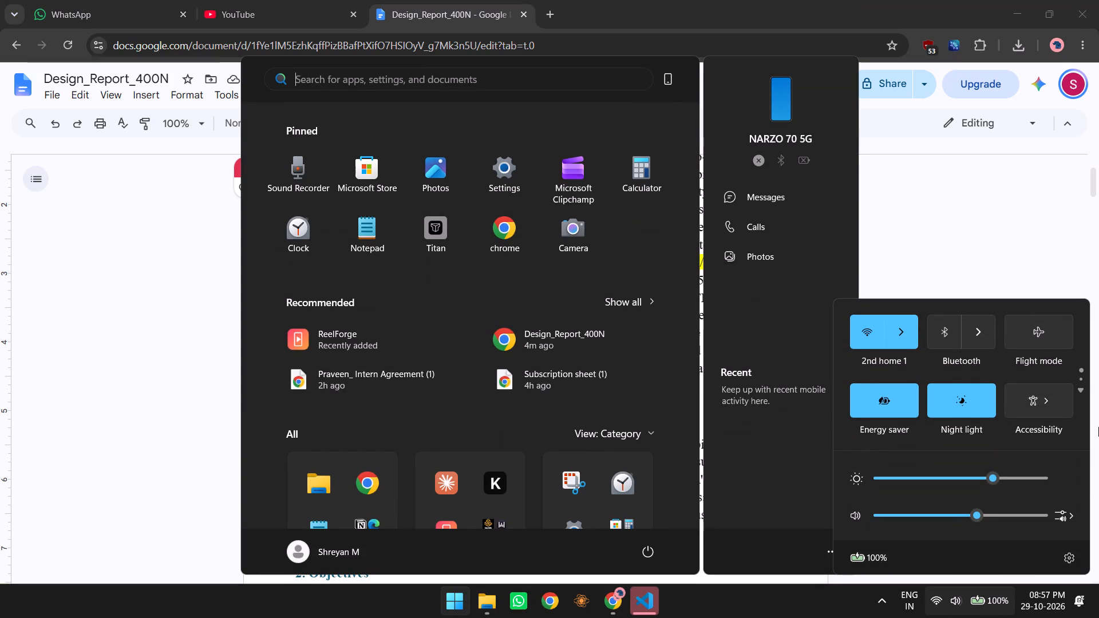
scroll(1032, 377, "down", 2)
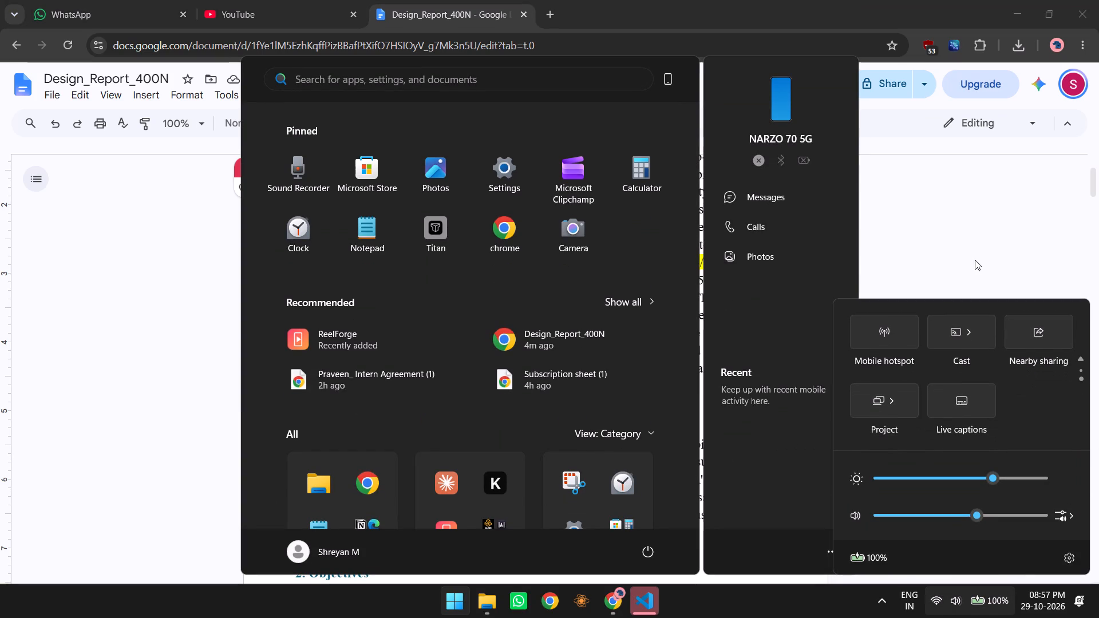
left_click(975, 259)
Switch to Visual Studio Code and close the Release Notes so that micro_turbojet_model.py is shown.
left_click(1022, 0)
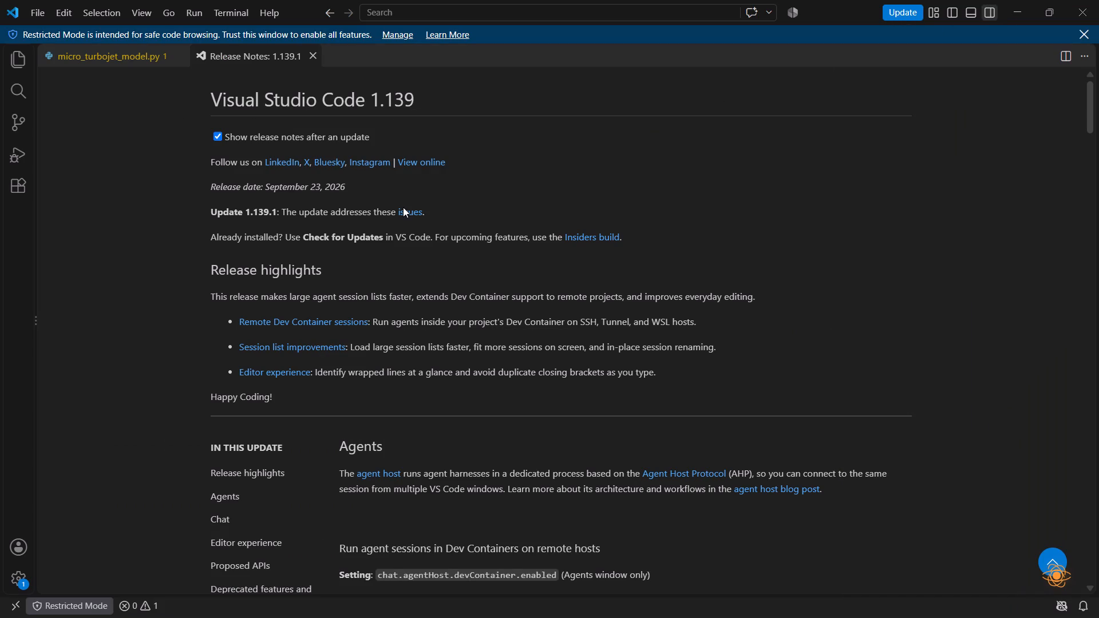
left_click(310, 58)
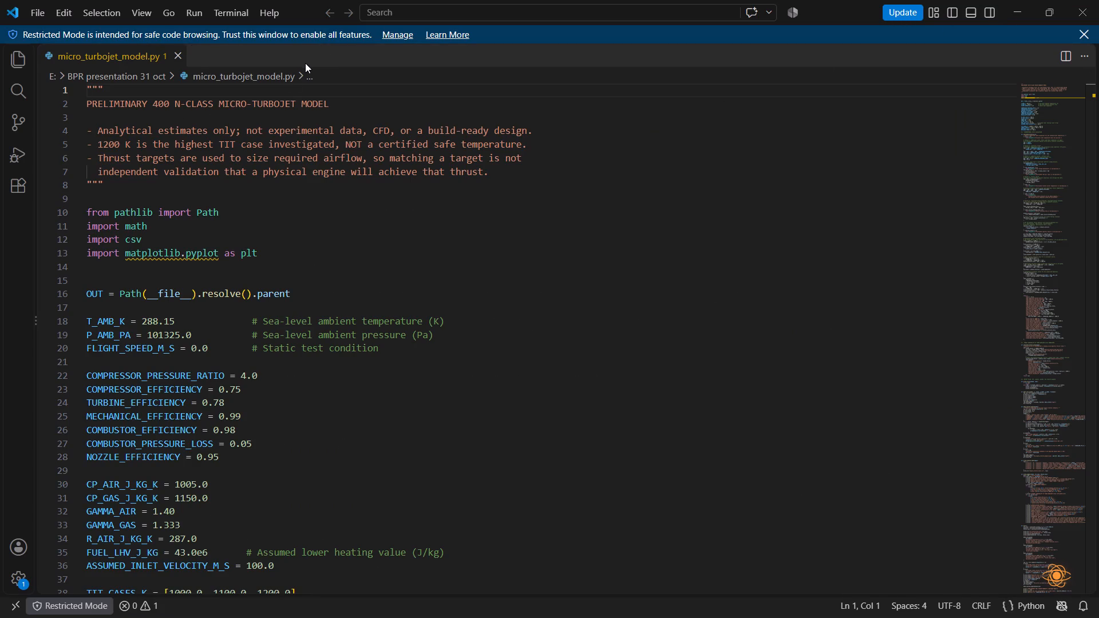
Look through micro_turbojet_model.py from the header notes and input constants to the thermodynamic cycle calculation.
scroll(166, 226, "up", 1)
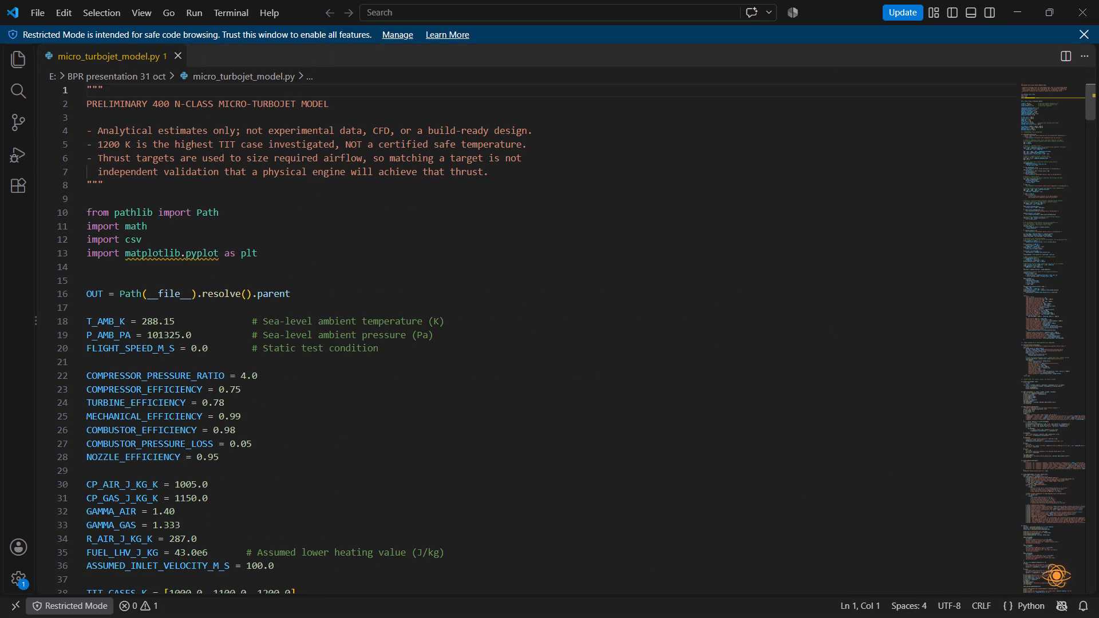
left_click(172, 159)
scroll(164, 177, "down", 8)
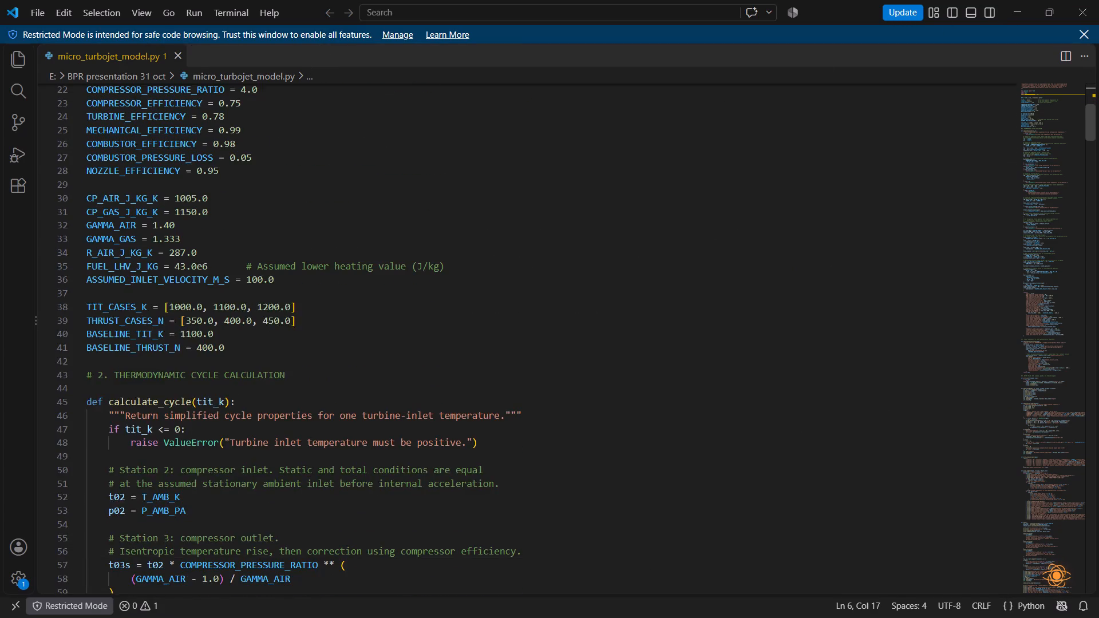
scroll(164, 184, "down", 5)
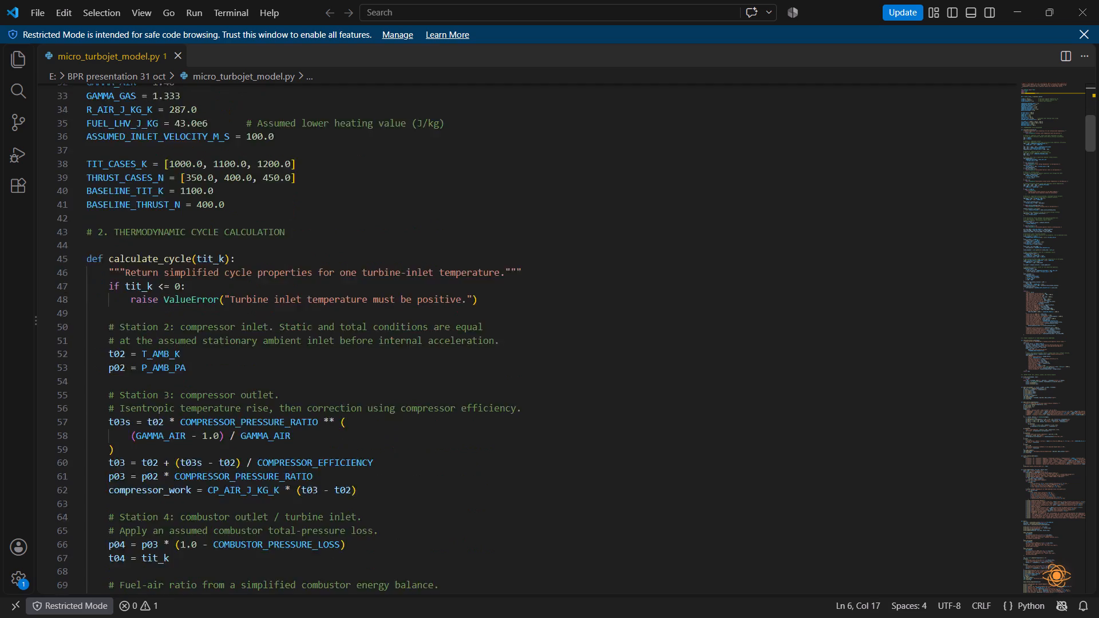
scroll(164, 184, "down", 2)
scroll(168, 201, "up", 15)
scroll(166, 193, "down", 1)
scroll(166, 193, "up", 5)
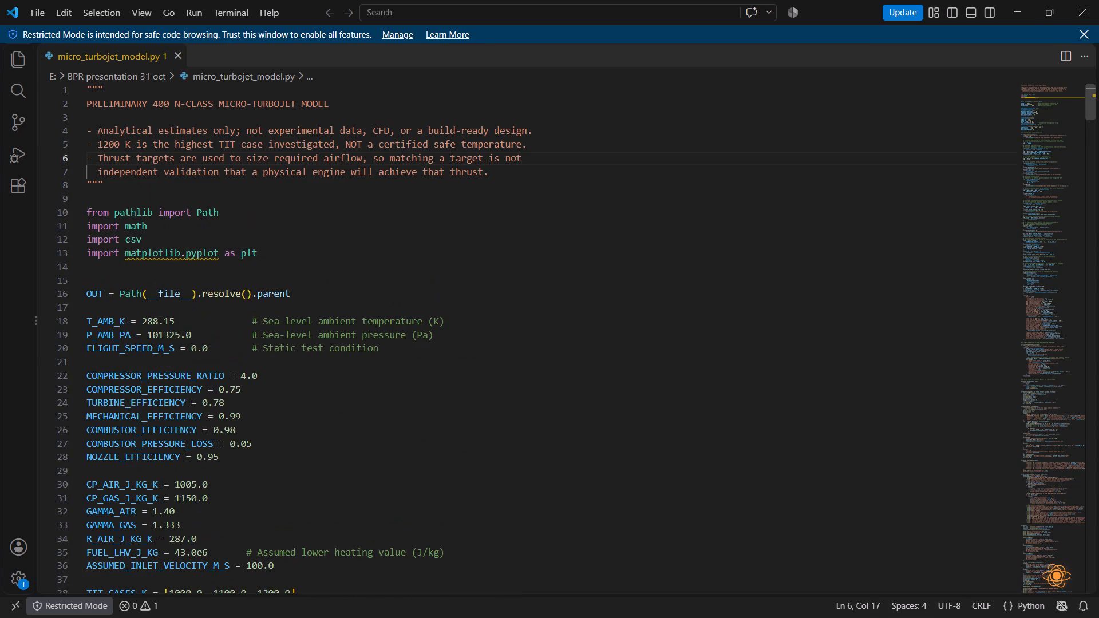
left_click(160, 163)
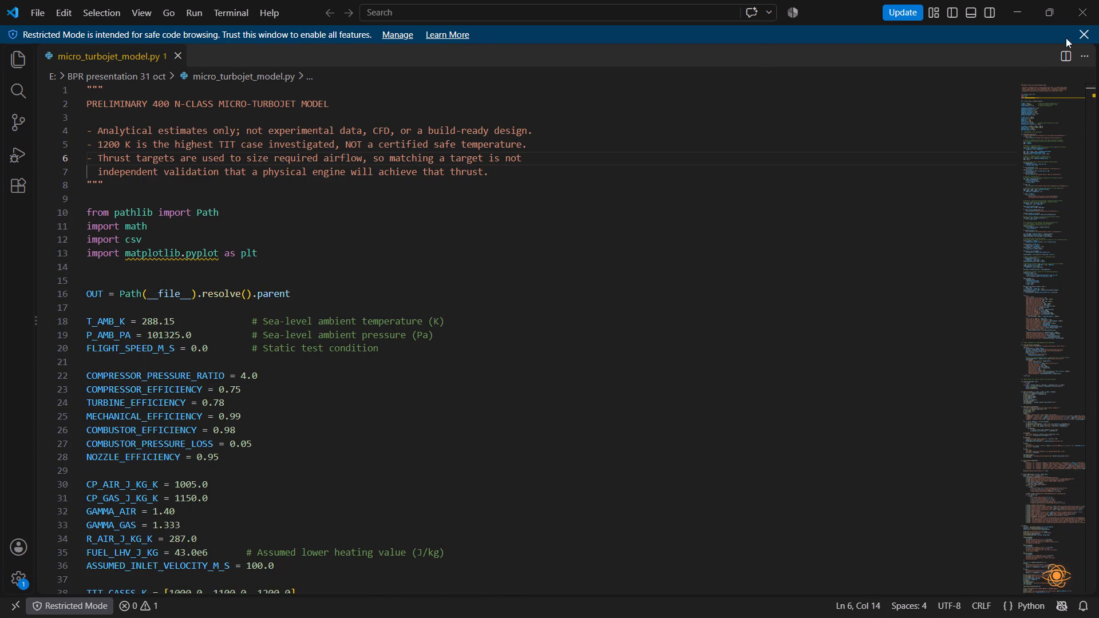
Dismiss the Restricted Mode banner above the editor.
left_click(1084, 31)
Start debugging micro_turbojet_model.py, trusting the window and choosing Python Debugger as the debugger.
left_click(200, 7)
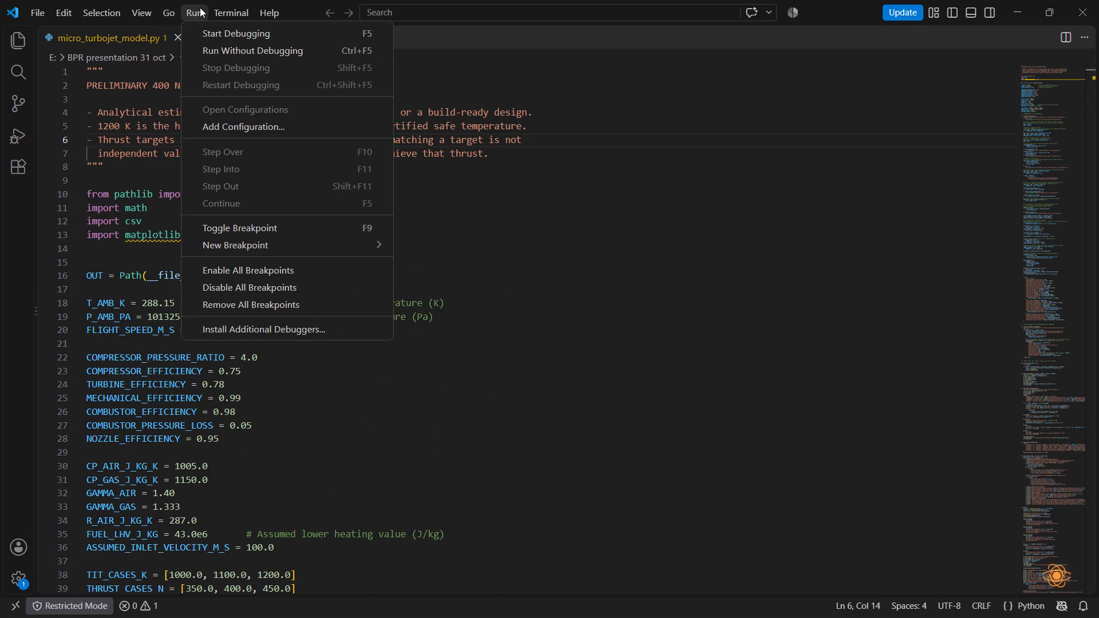
left_click(217, 37)
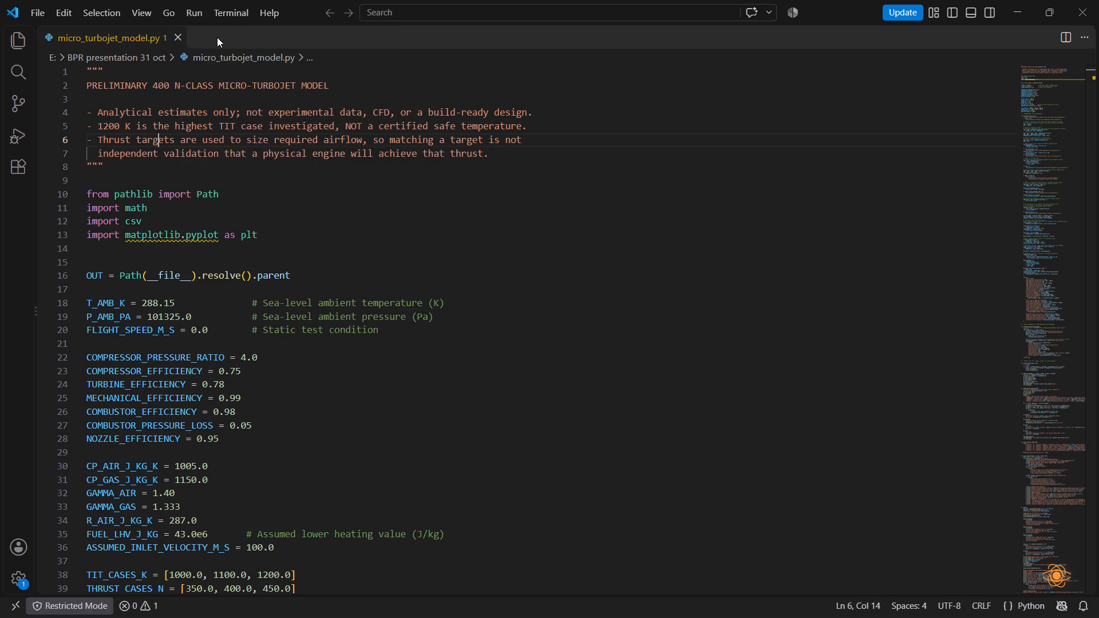
left_click(542, 382)
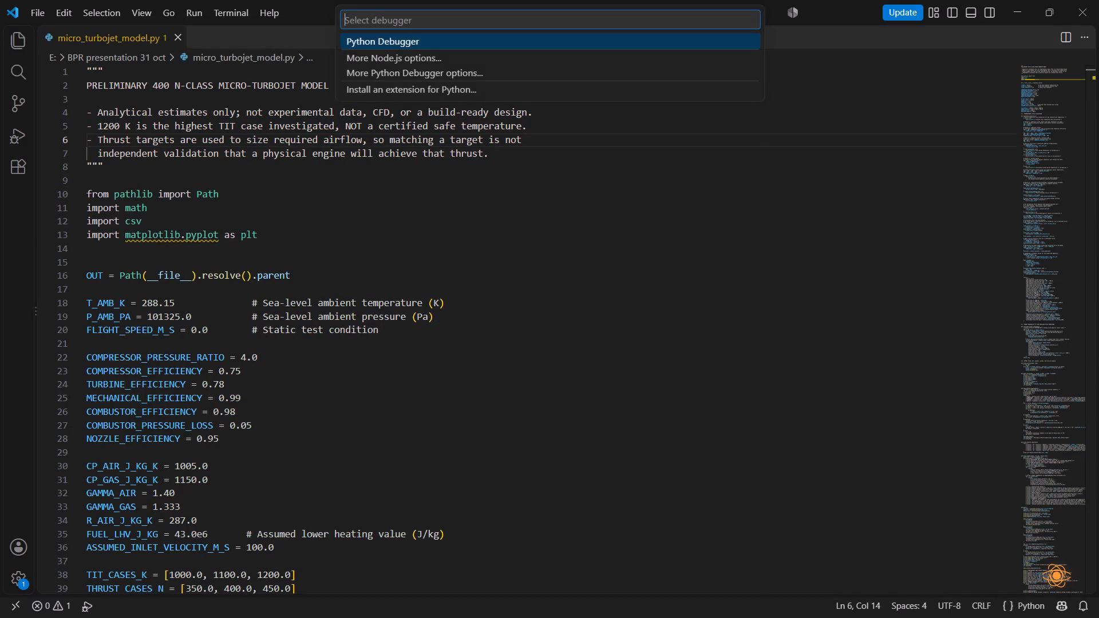
left_click(378, 41)
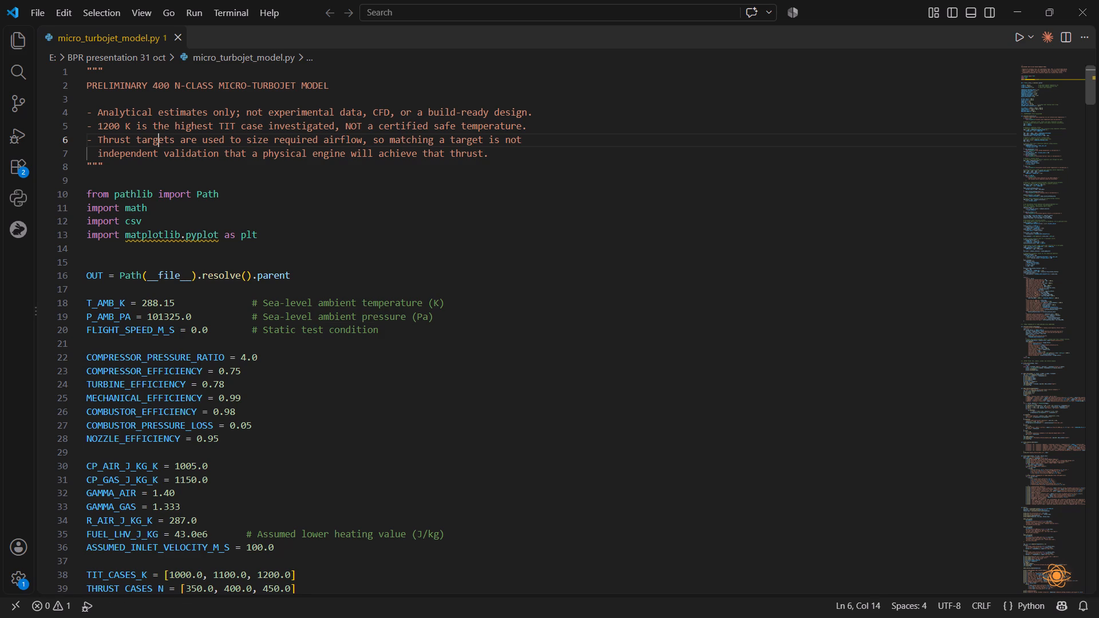
Review the micro_turbojet_model.py code, from the input constants through the station, thrust and inlet-area calculations to the arithmetic checks and returned results.
scroll(340, 393, "down", 1)
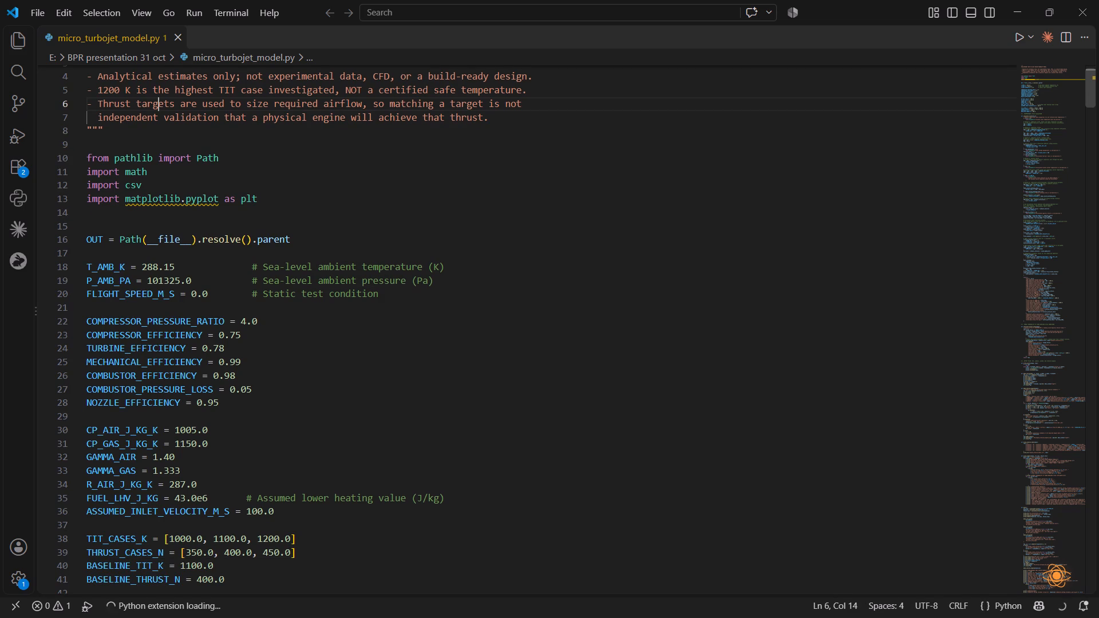
scroll(340, 393, "down", 1)
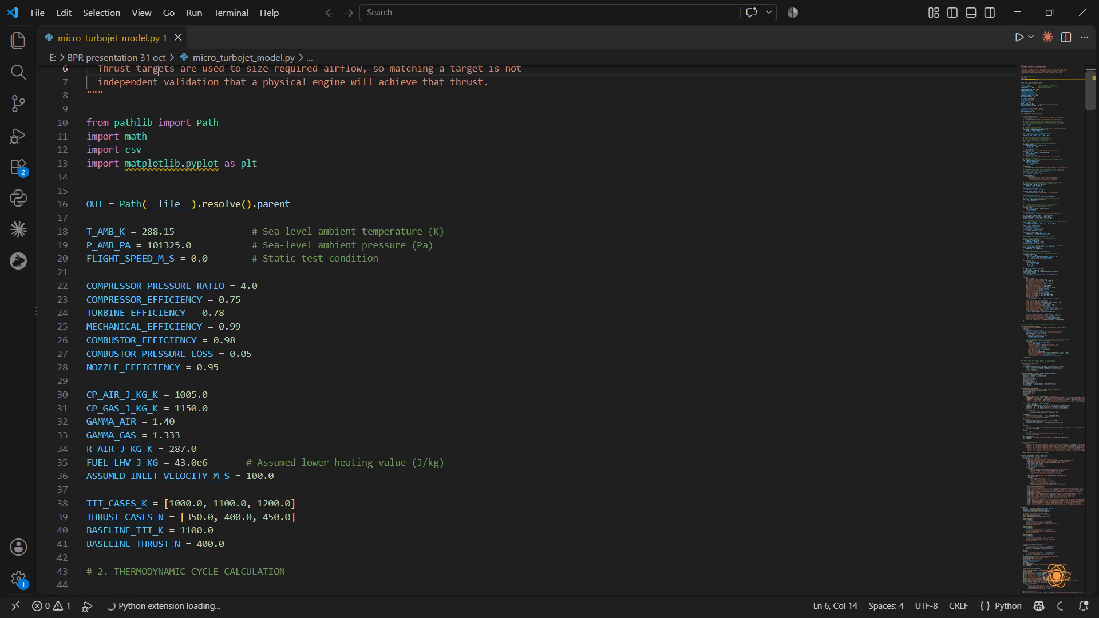
scroll(340, 393, "down", 9)
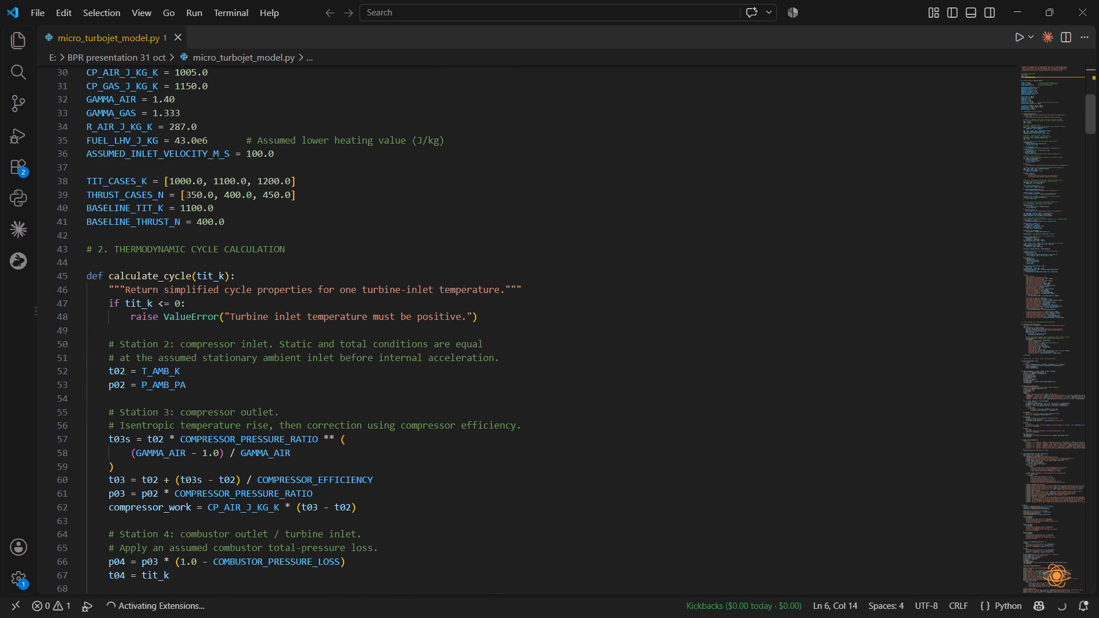
scroll(349, 380, "down", 4)
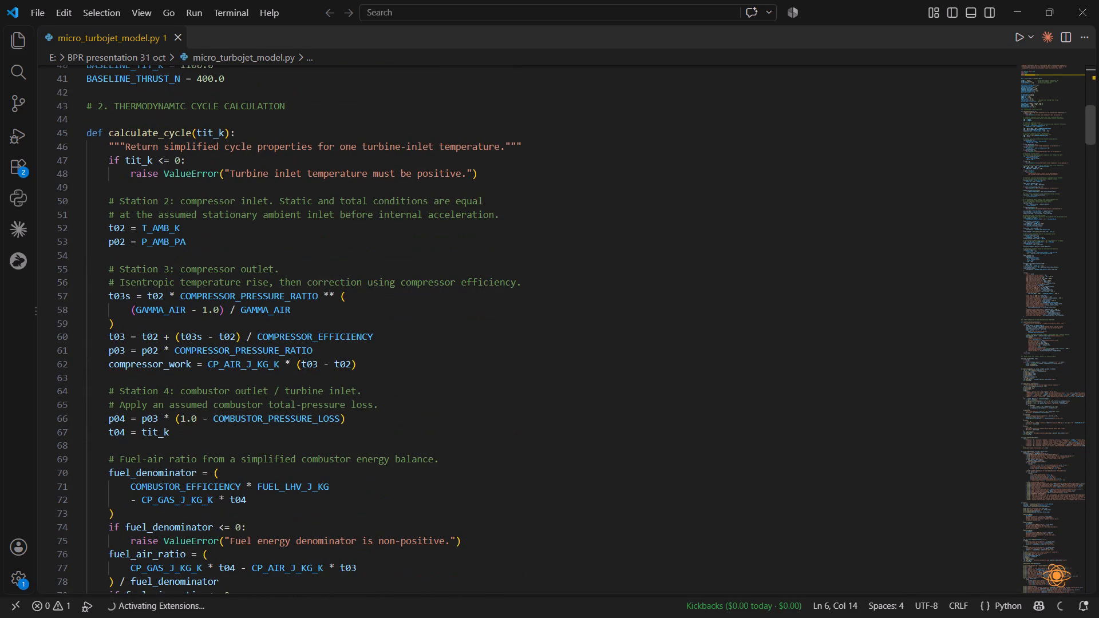
scroll(349, 380, "down", 4)
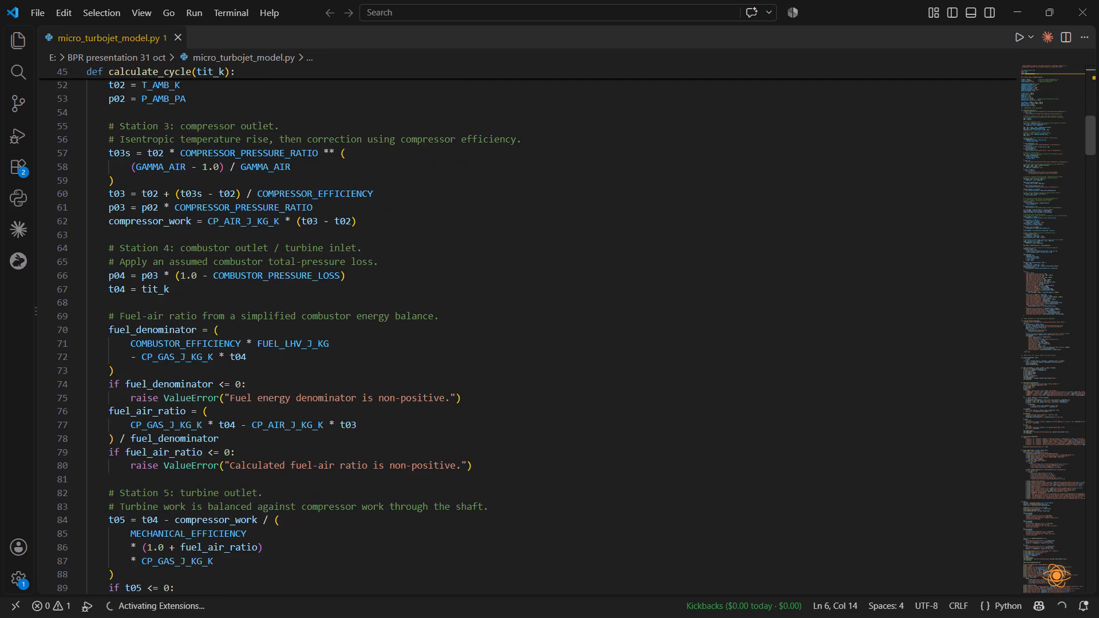
scroll(349, 380, "down", 11)
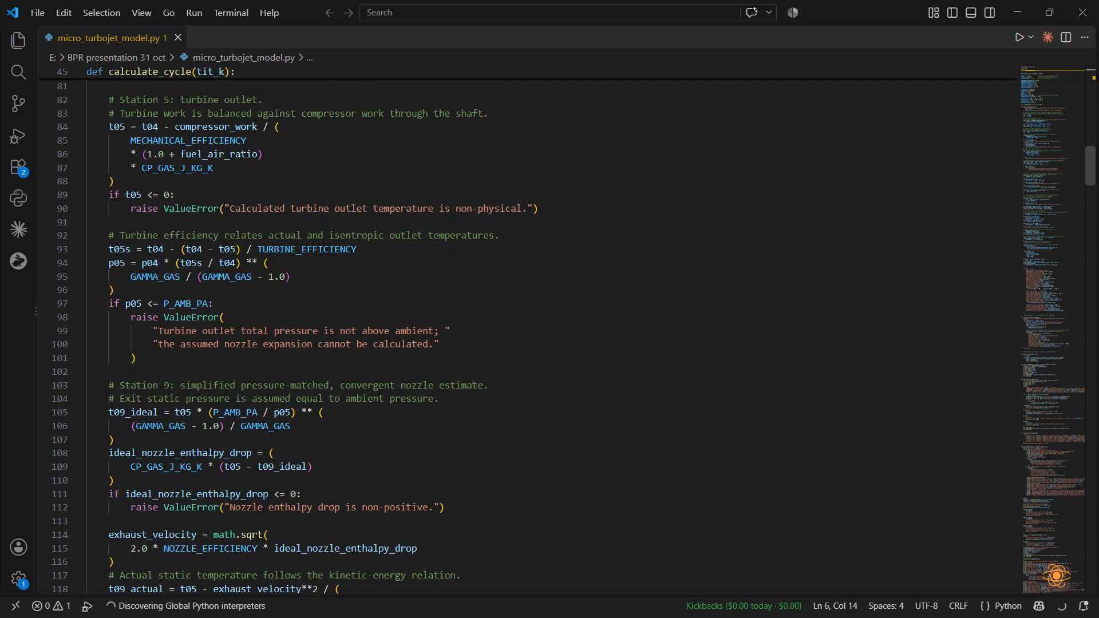
scroll(349, 380, "down", 5)
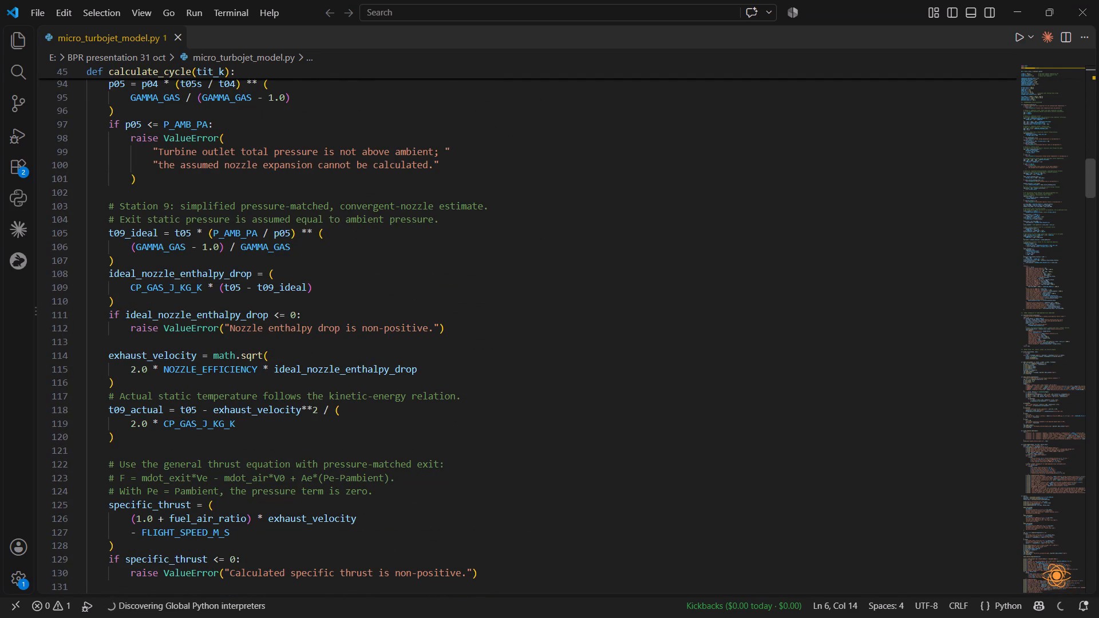
scroll(349, 380, "down", 9)
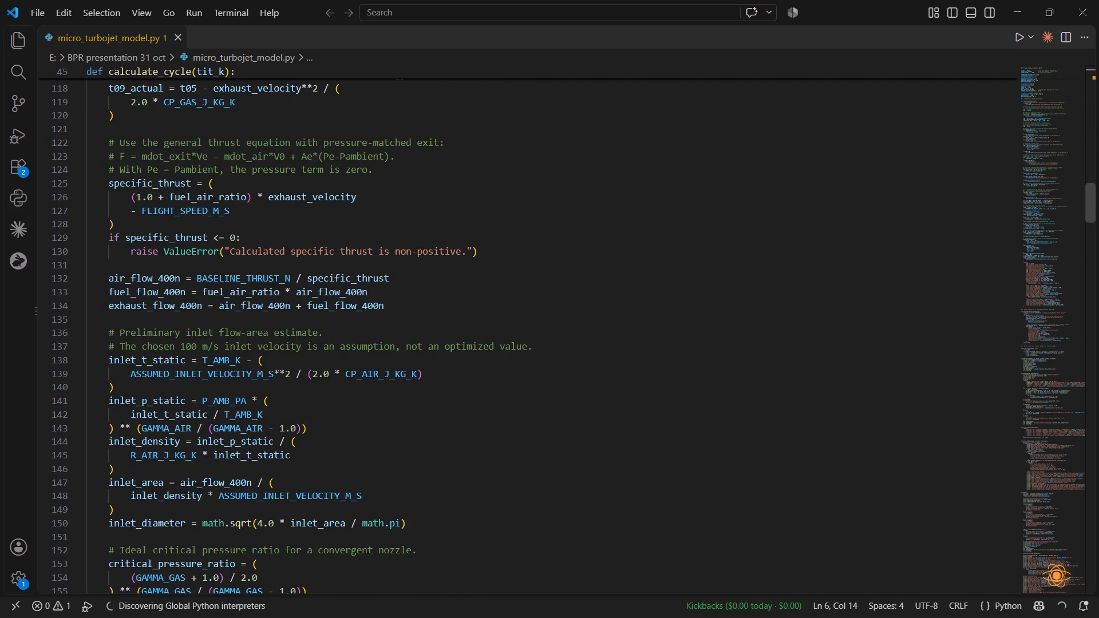
scroll(353, 382, "down", 11)
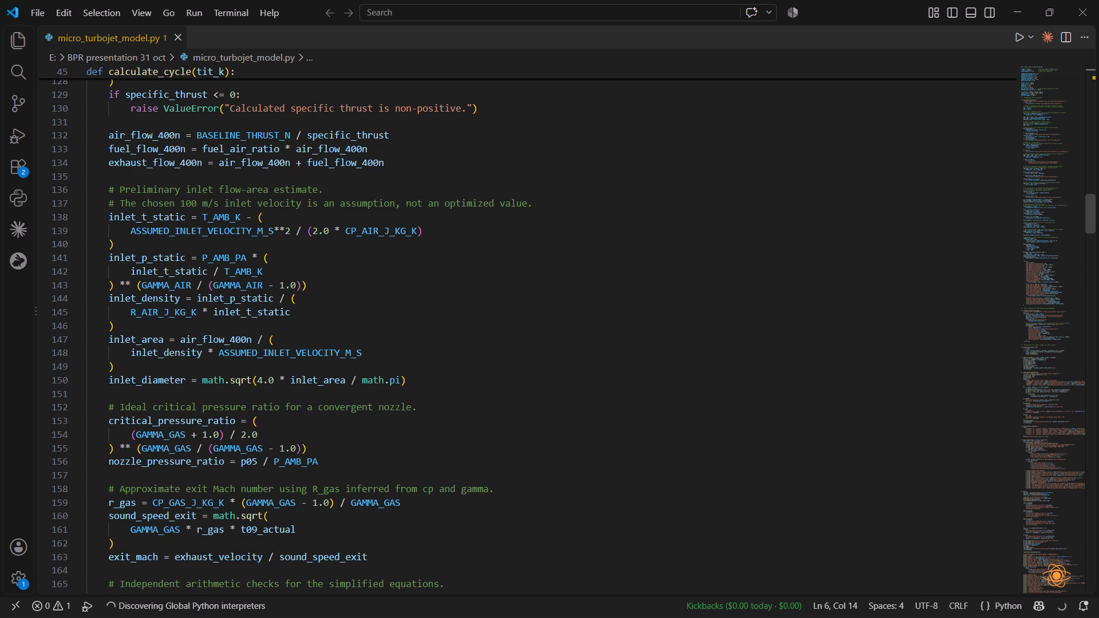
scroll(353, 382, "down", 4)
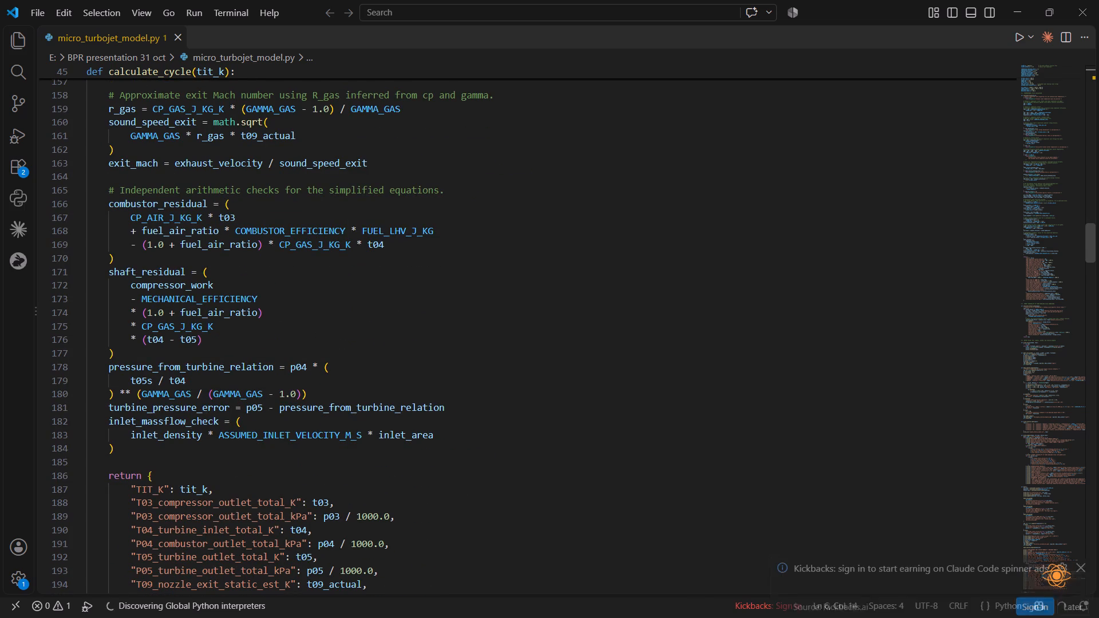
scroll(349, 386, "down", 4)
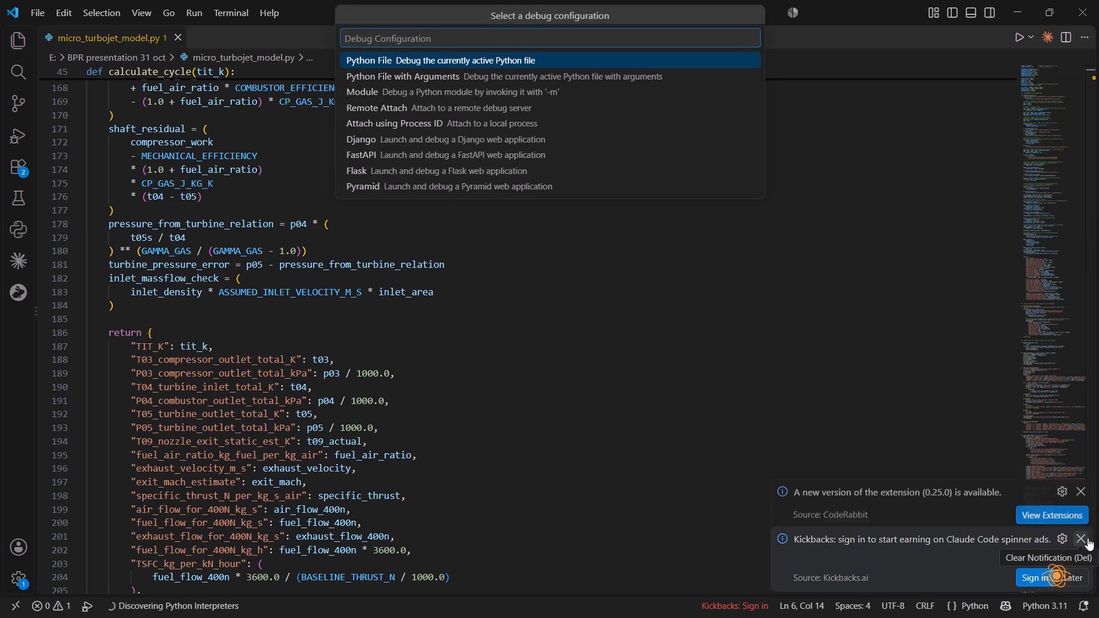
Clear the extension notifications and run micro_turbojet_model.py using the Python File debug configuration.
left_click(1085, 538)
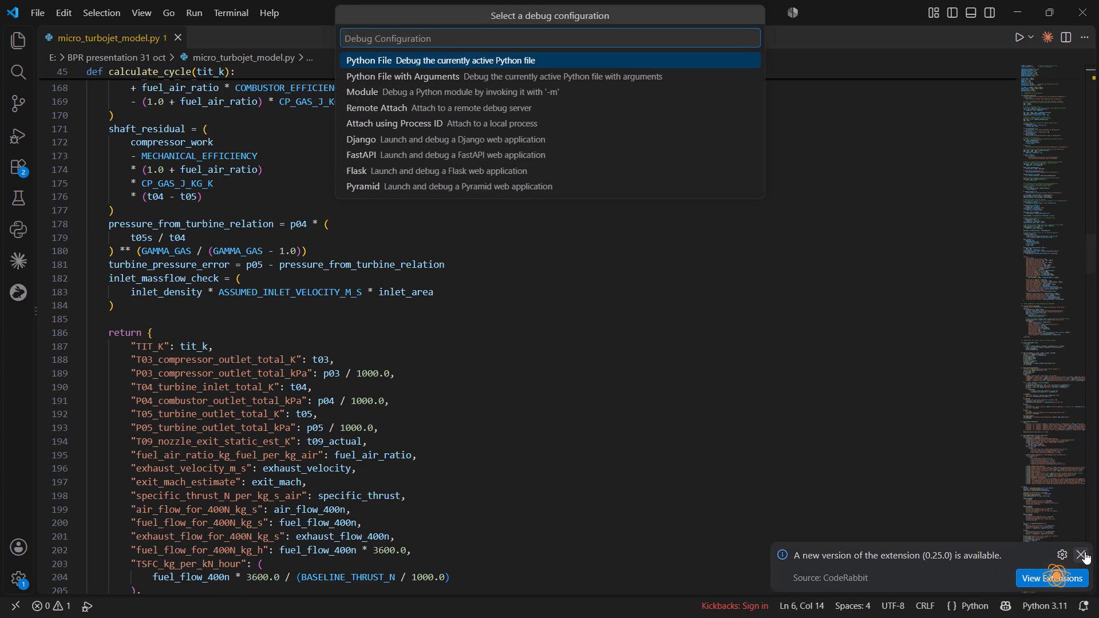
left_click(1085, 552)
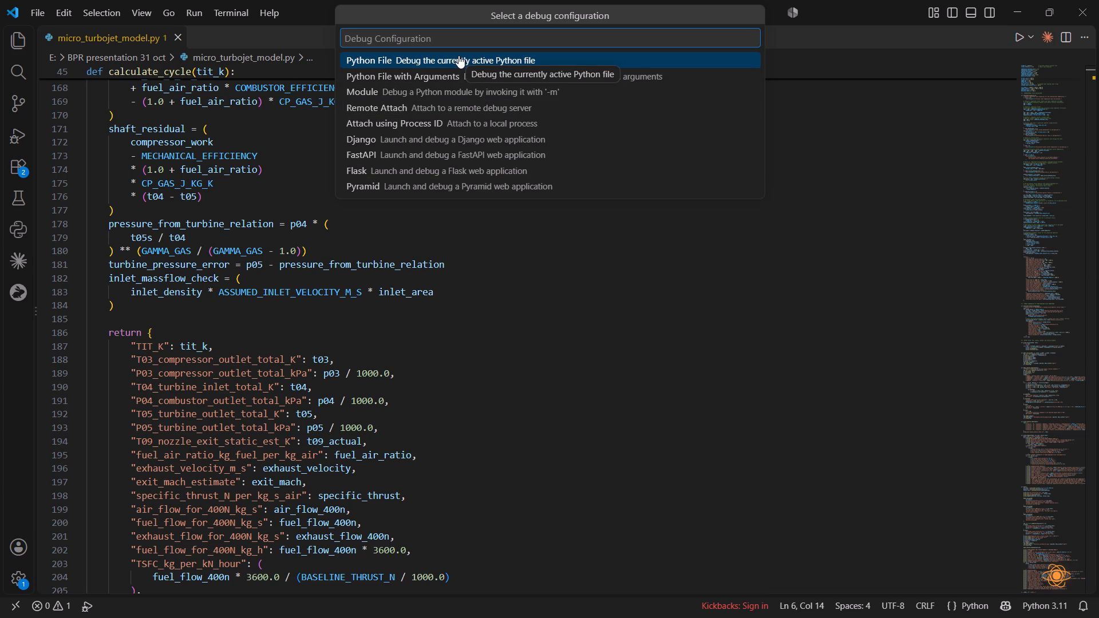
left_click(458, 56)
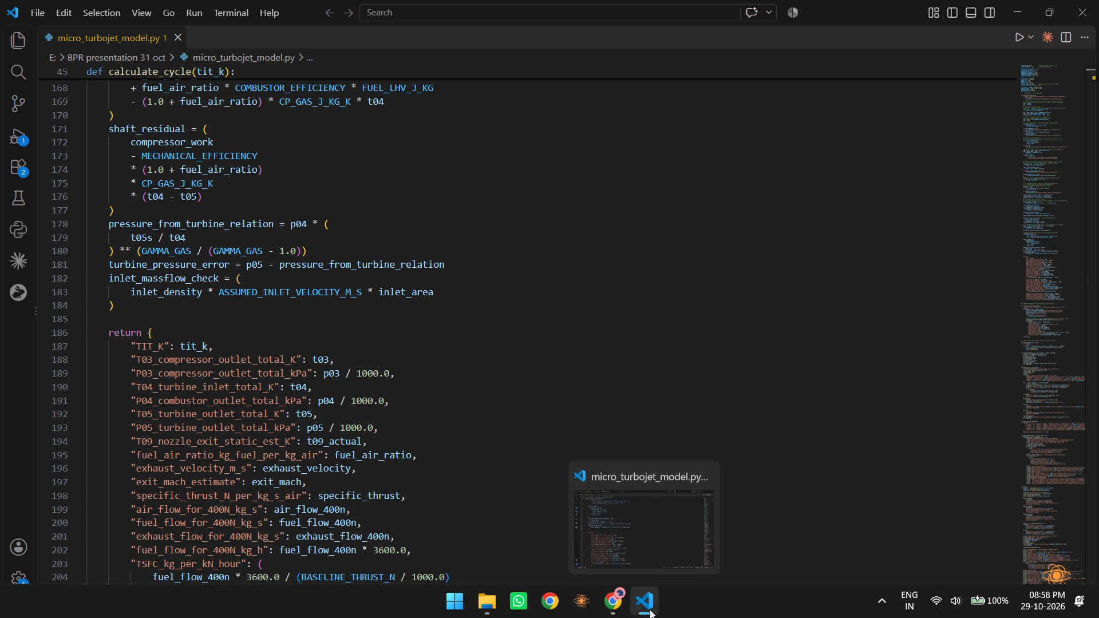
left_click(236, 34)
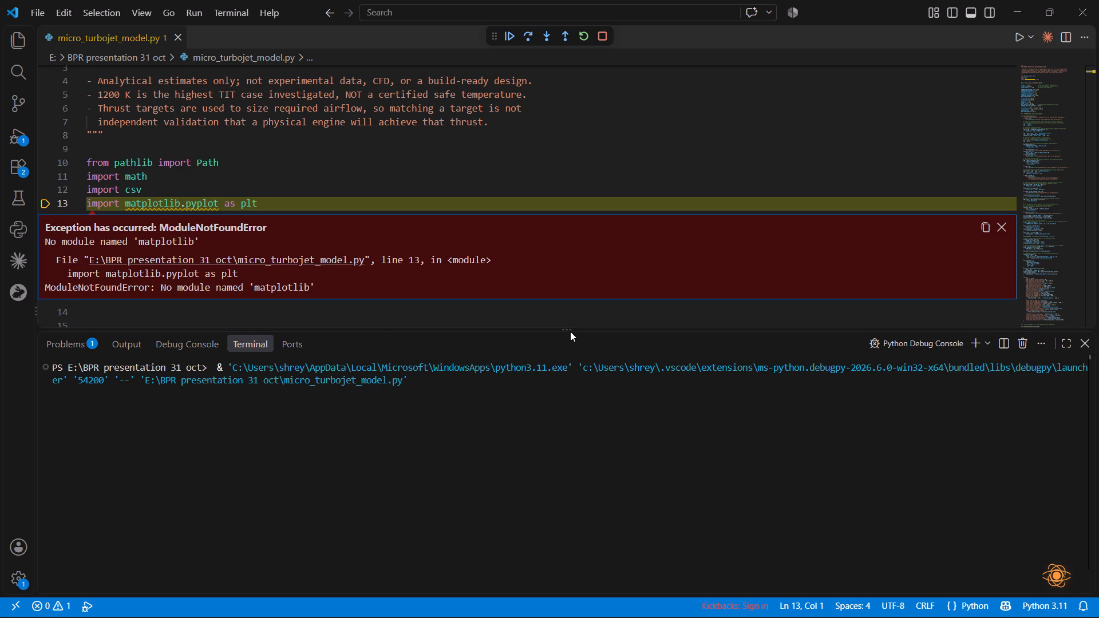
Shrink the terminal area to show more of the code and capture a full-screen screenshot of the matplotlib import error.
left_click_drag(569, 330, 568, 453)
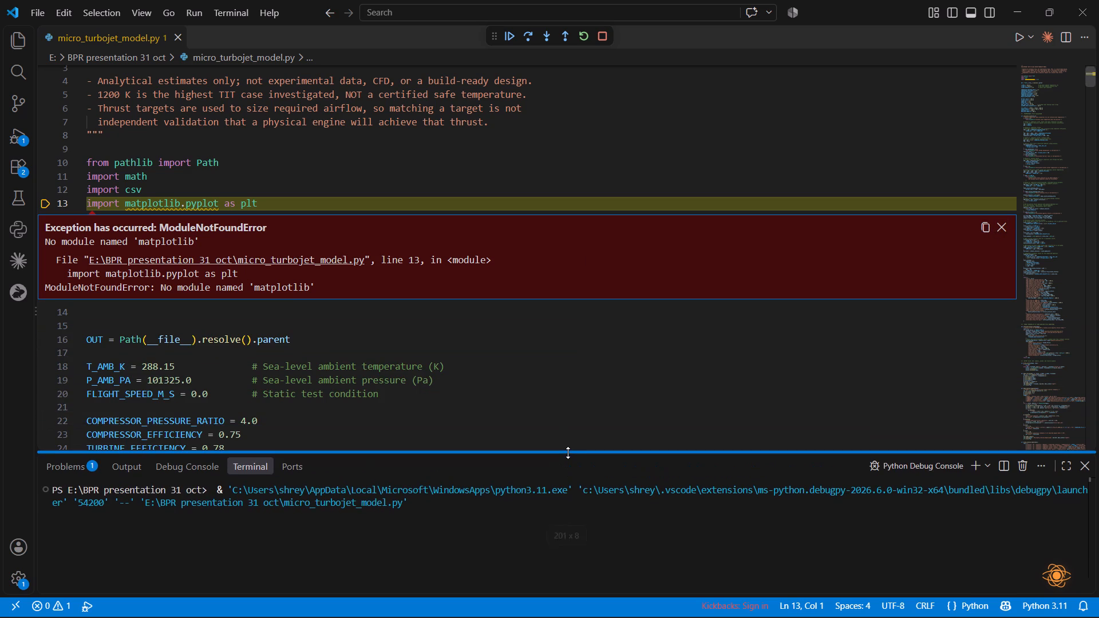
key("Print")
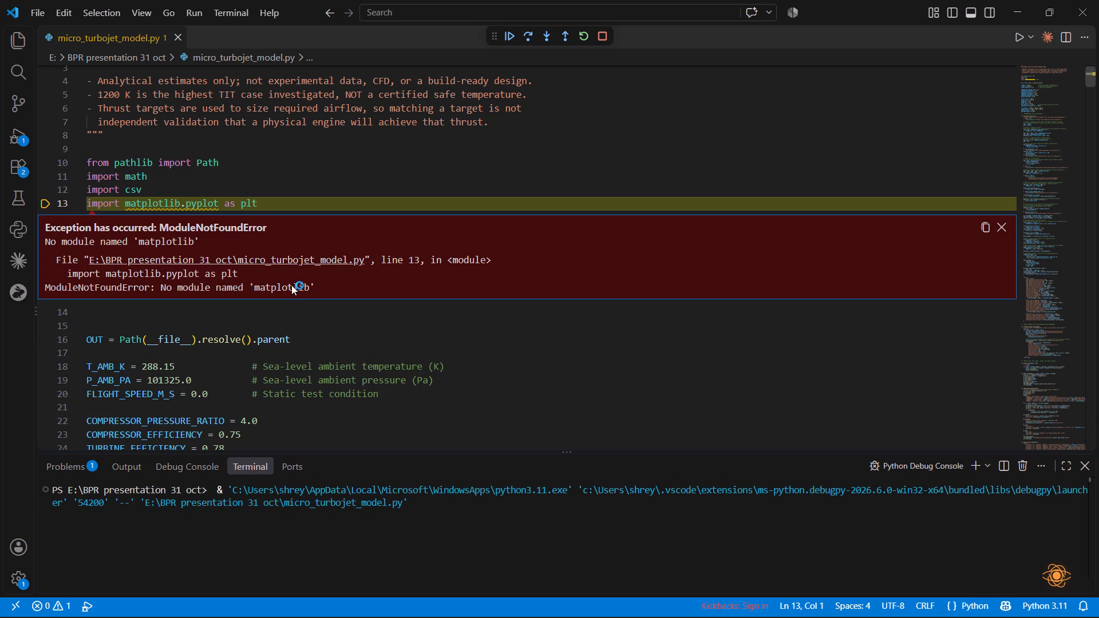
left_click_drag(0, 0, 1098, 608)
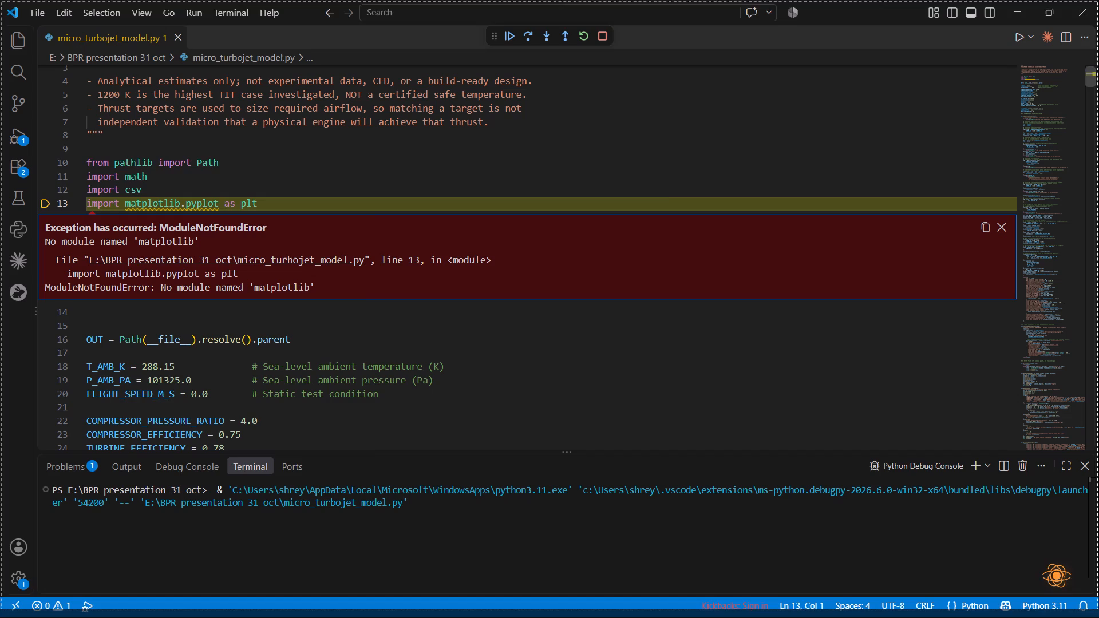
left_click_drag(1098, 608, 1098, 607)
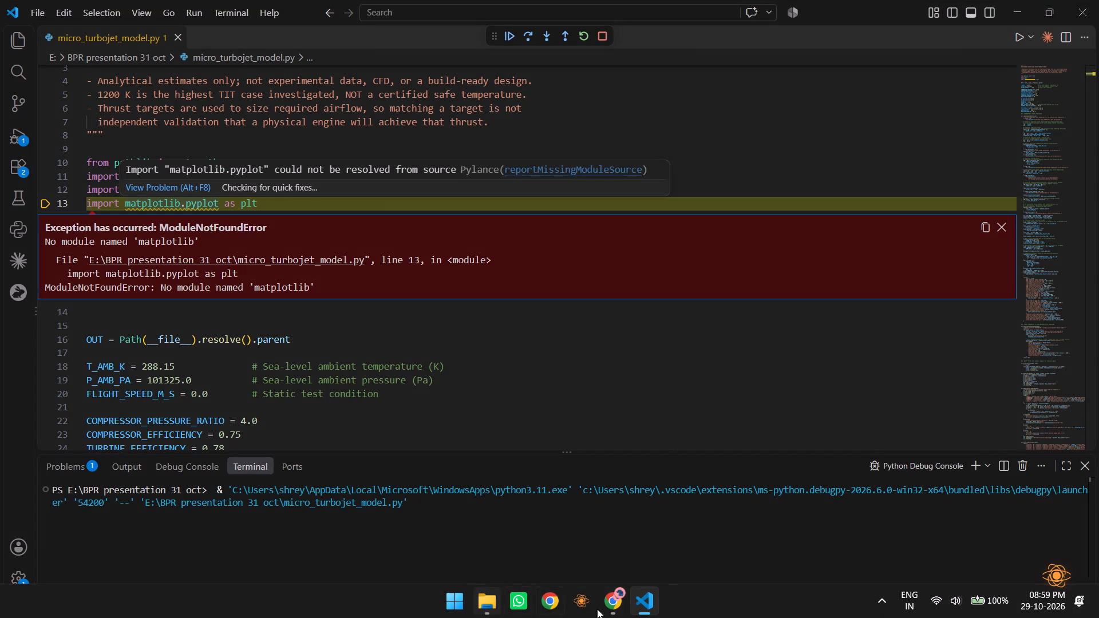
Switch to Google Chrome.
left_click(606, 600)
left_click(1034, 0)
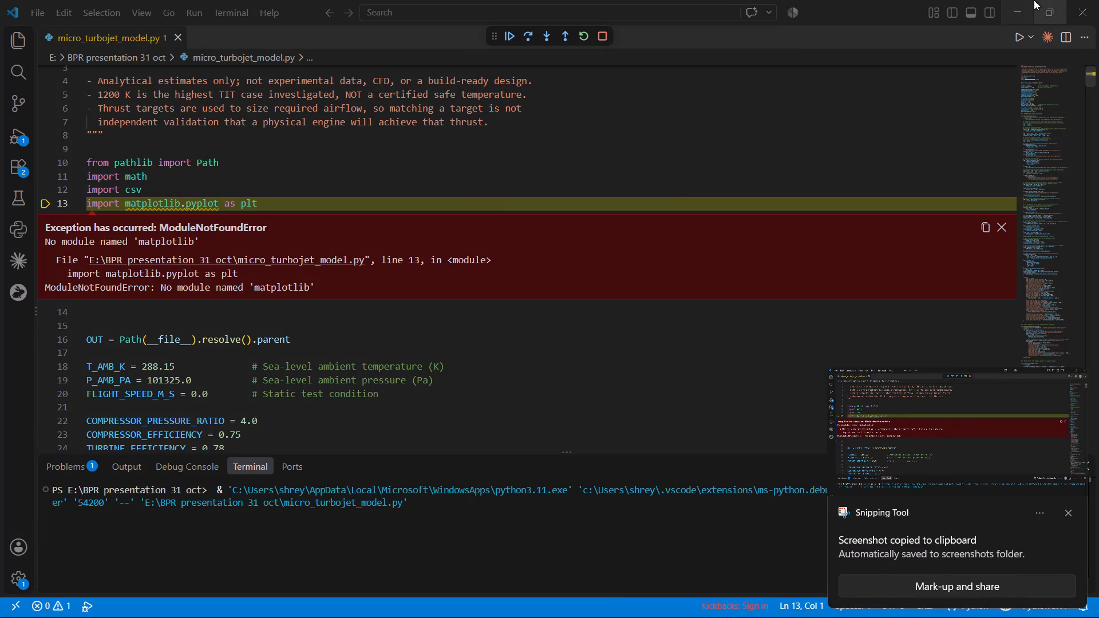
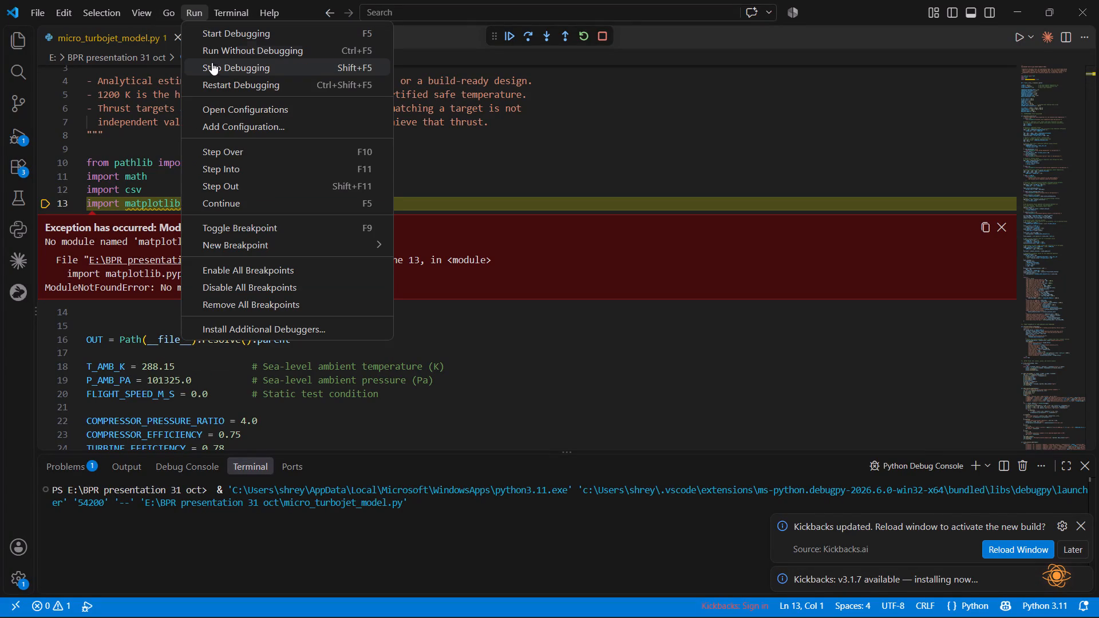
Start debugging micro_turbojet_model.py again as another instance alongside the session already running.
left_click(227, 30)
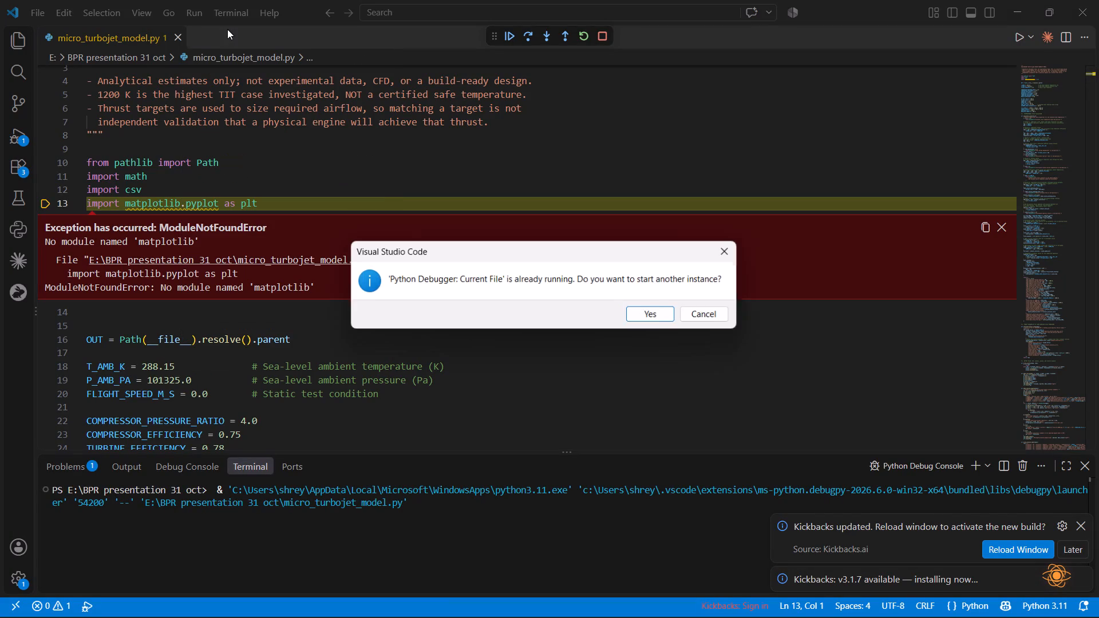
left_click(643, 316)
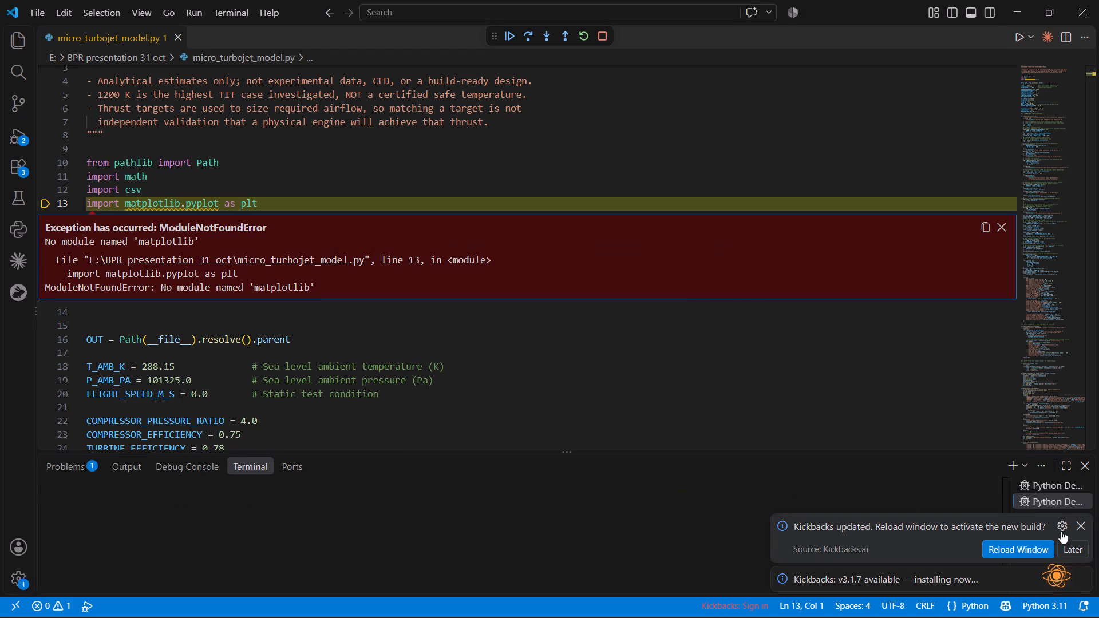
Dismiss the Kickbacks reload notification and close both Python debug terminals.
left_click(1082, 527)
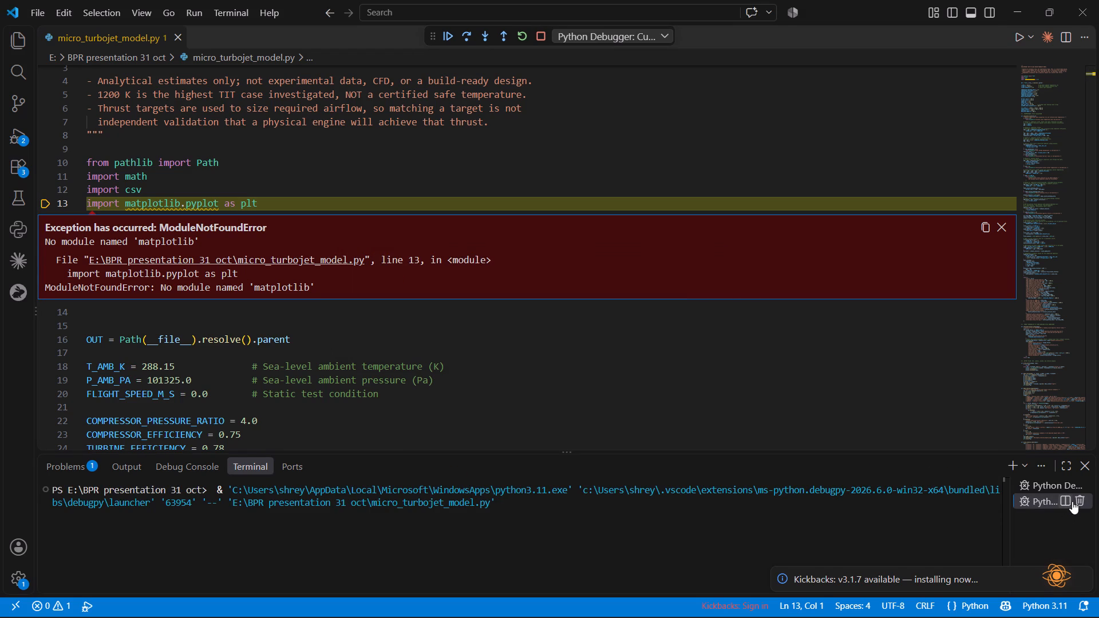
left_click(1084, 498)
left_click(1082, 488)
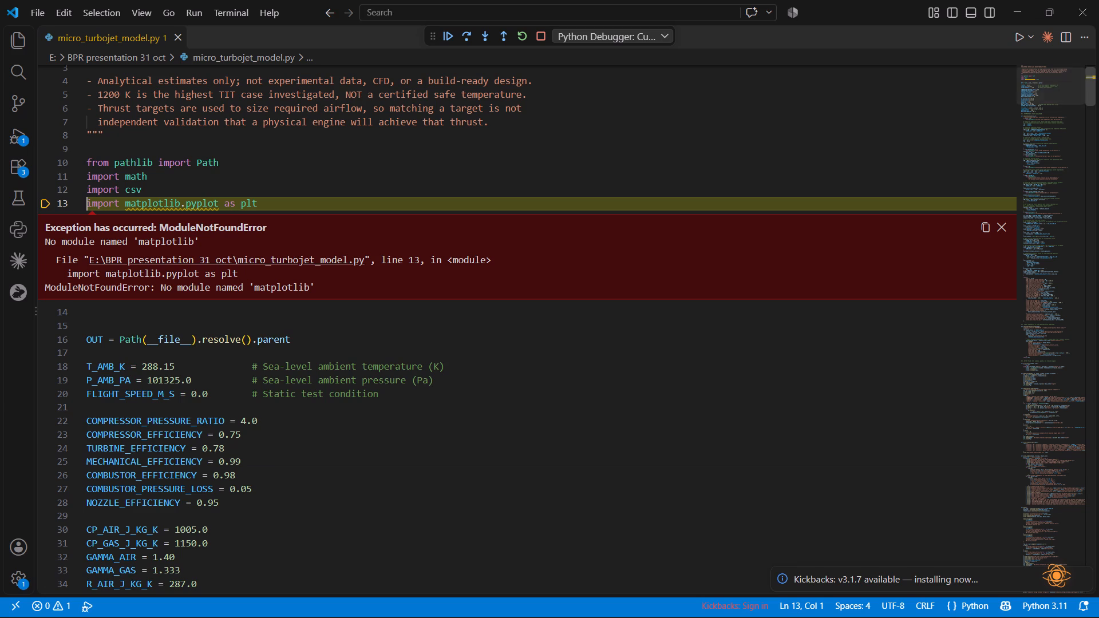
Examine micro_turbojet_model.py from the matplotlib import and input constants through to the verification printouts and main() call at the end.
left_click(94, 204)
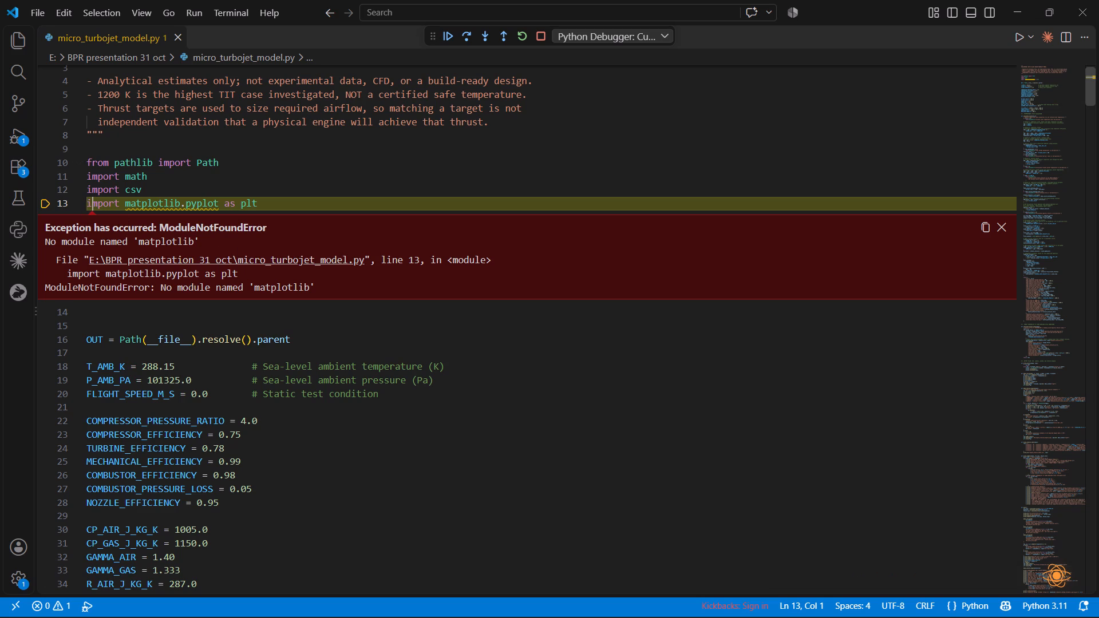
left_click(132, 413)
scroll(156, 398, "down", 8)
scroll(156, 393, "up", 1)
scroll(156, 393, "down", 4)
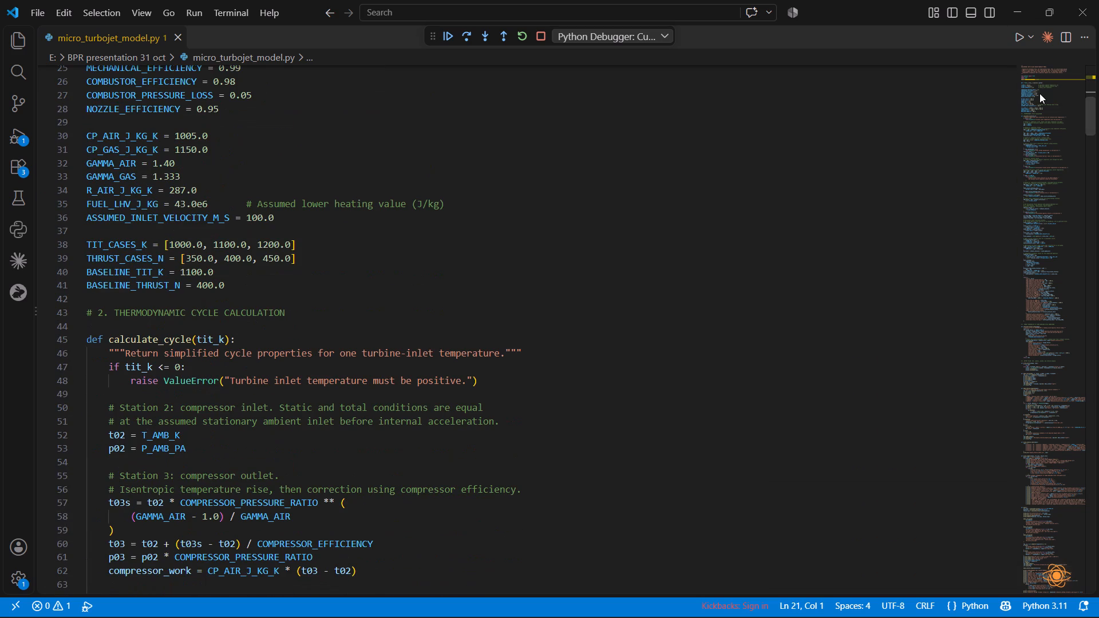
left_click_drag(1091, 110, 1093, 560)
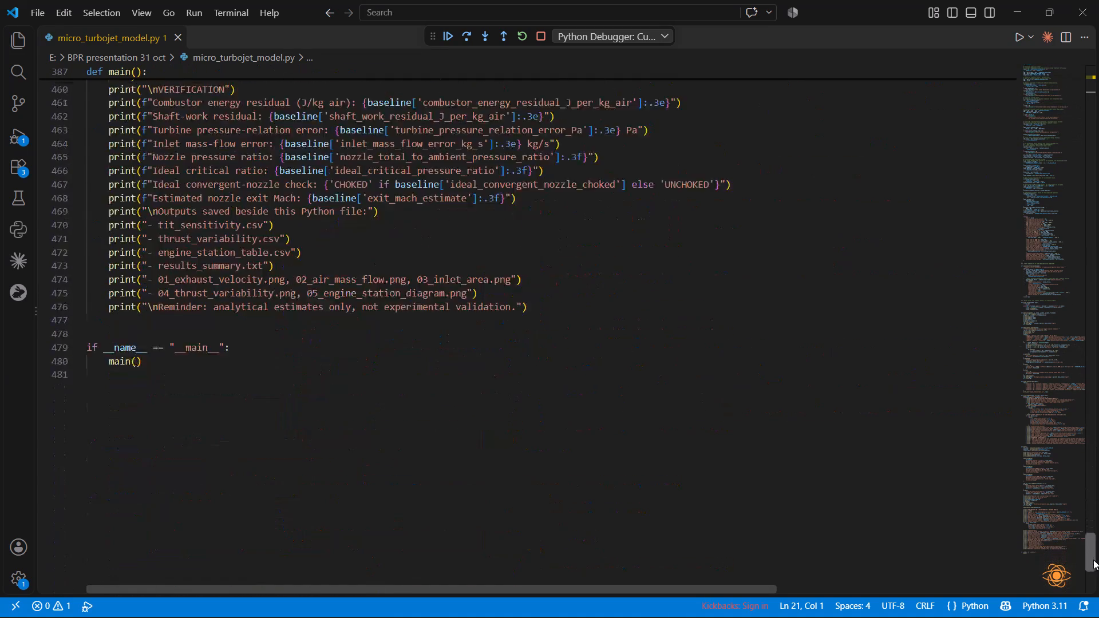
left_click_drag(1093, 560, 1098, 545)
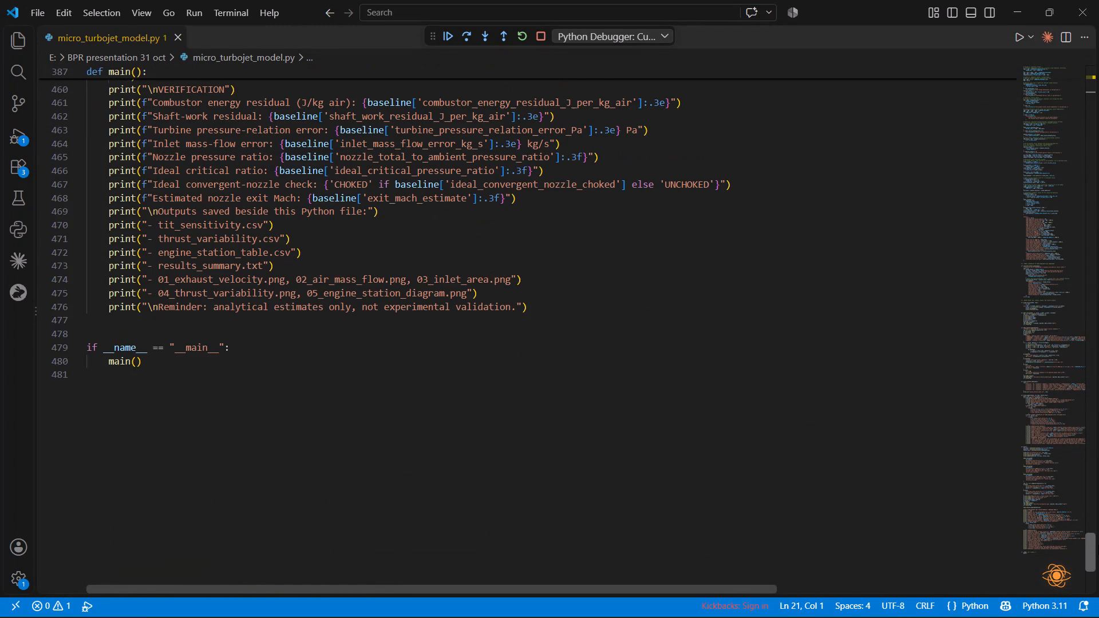
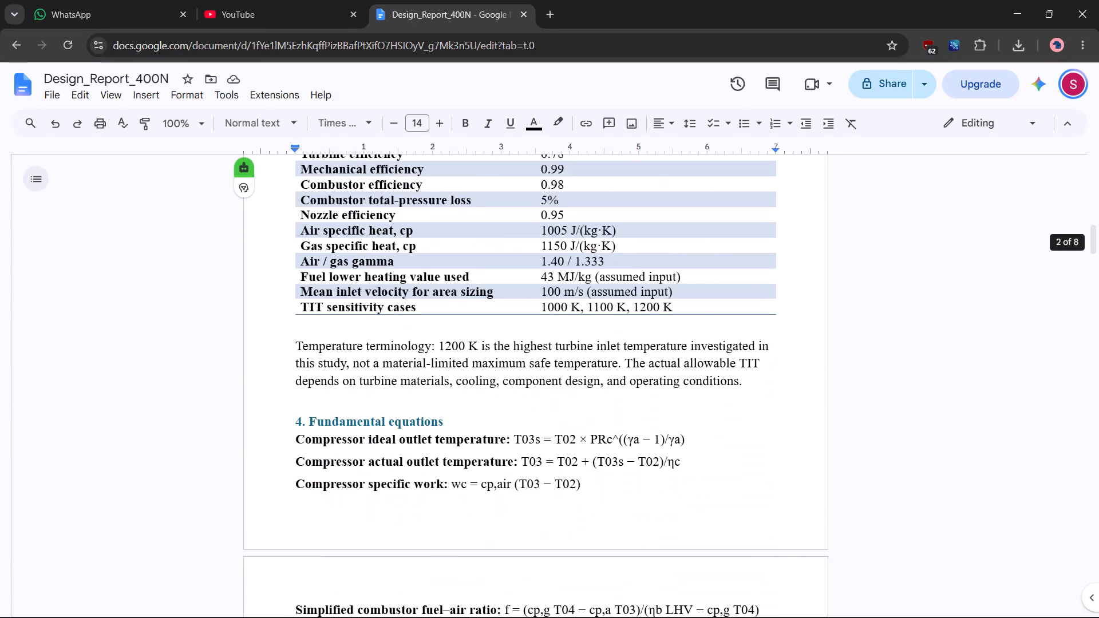
Skim Design_Report_400N from the fundamental equations through the limitations and conclusion, and return to the opening summary, introduction and objectives.
scroll(458, 268, "down", 8)
scroll(463, 268, "up", 1)
scroll(463, 268, "down", 1)
scroll(463, 268, "up", 1)
scroll(463, 268, "down", 12)
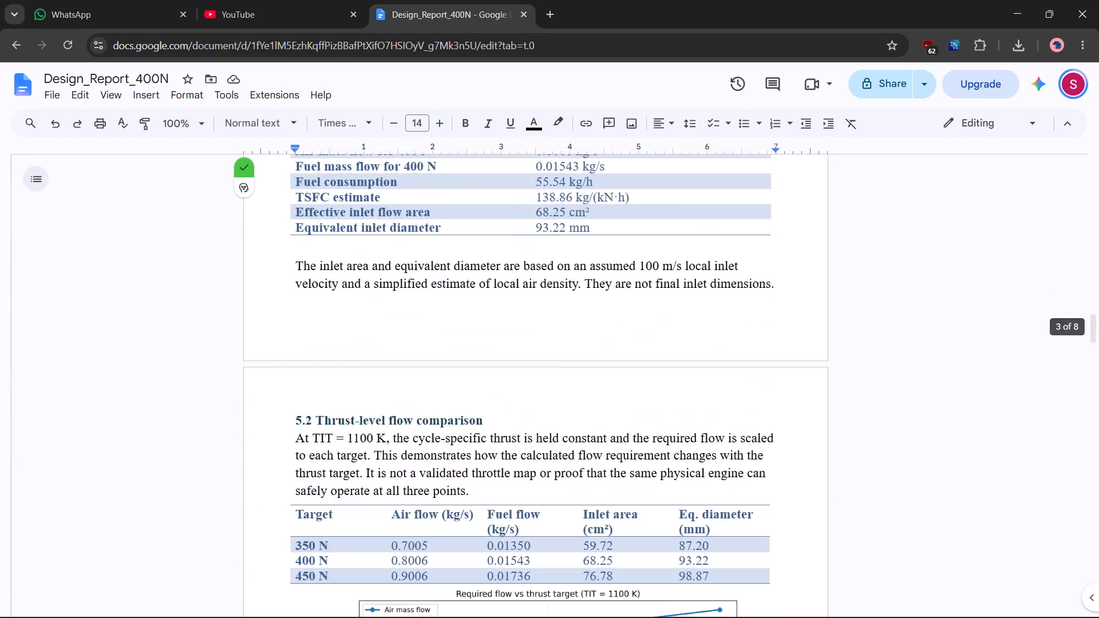
scroll(467, 263, "down", 12)
scroll(468, 263, "down", 17)
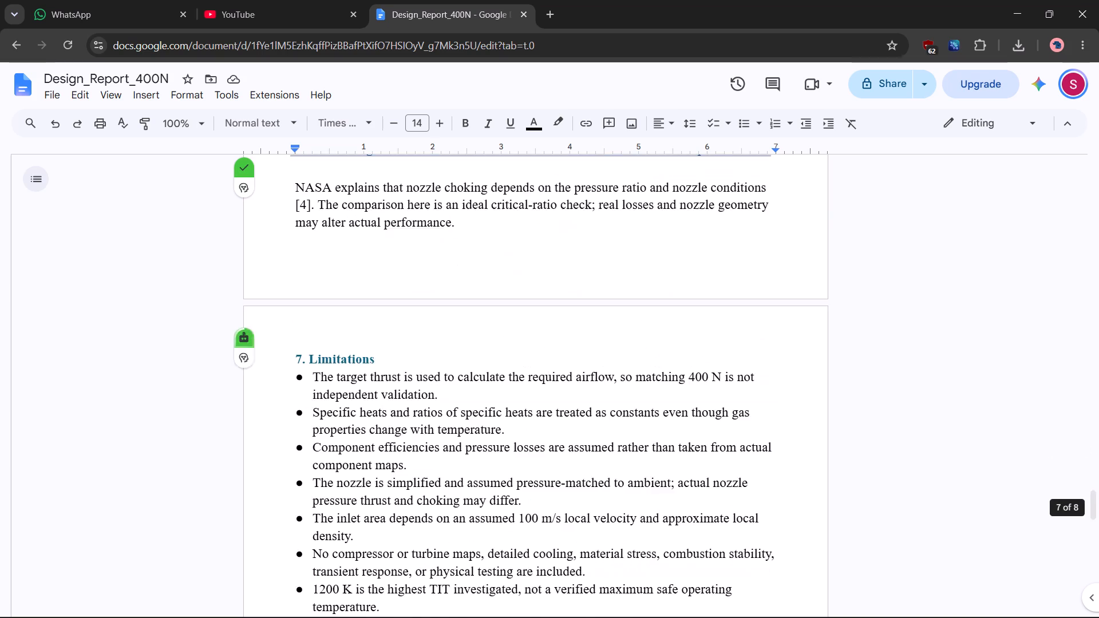
scroll(468, 263, "down", 17)
scroll(1098, 579, "down", 3)
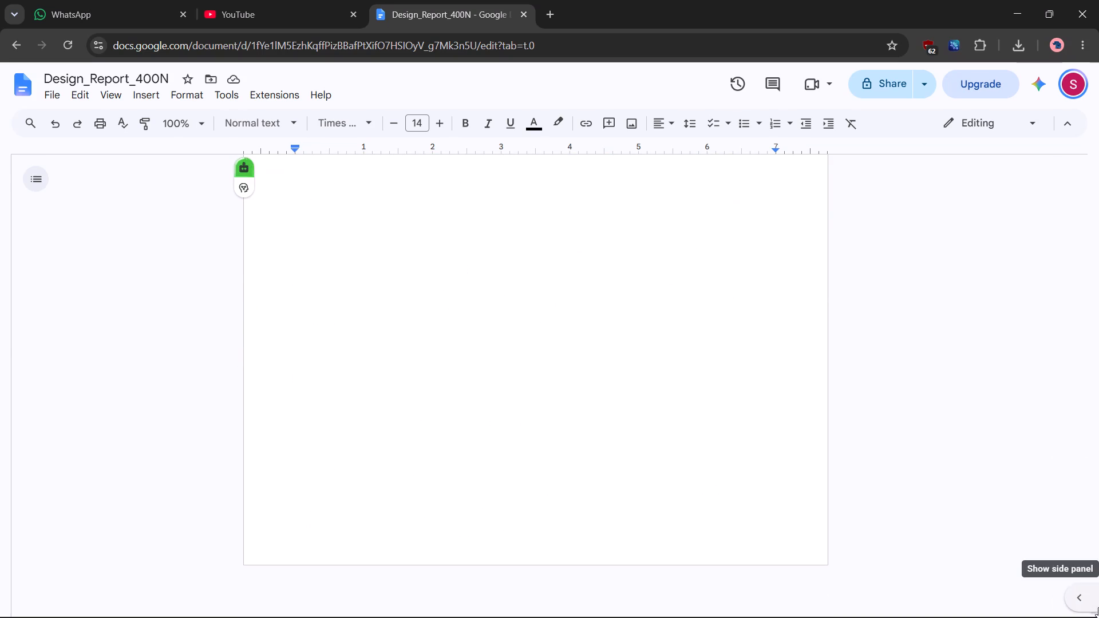
scroll(983, 458, "up", 15)
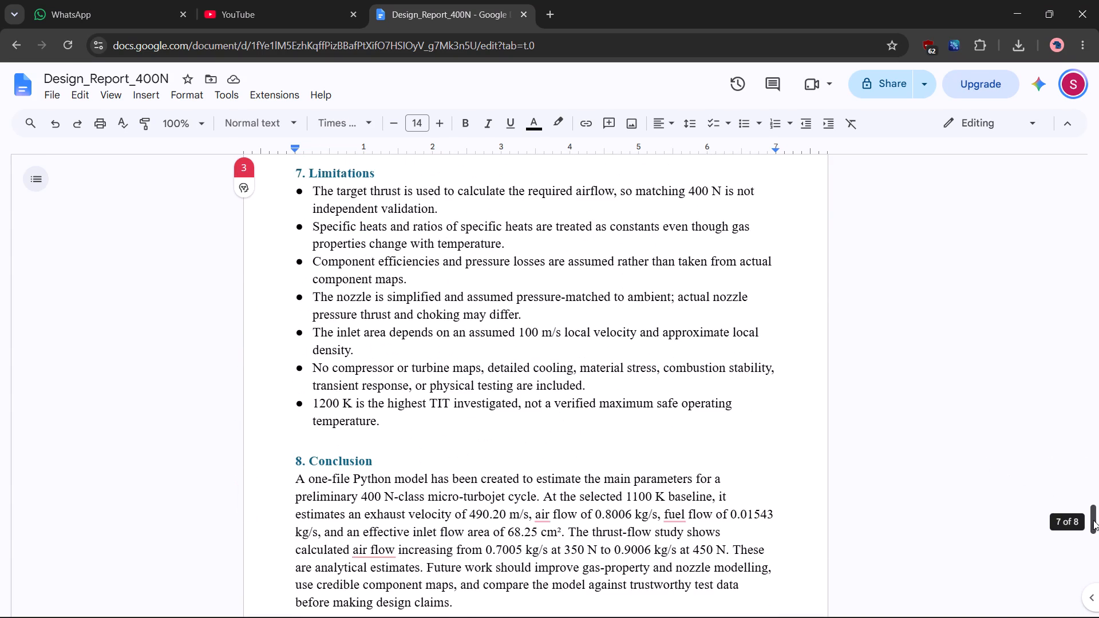
left_click_drag(1093, 520, 1098, 170)
scroll(747, 417, "down", 5)
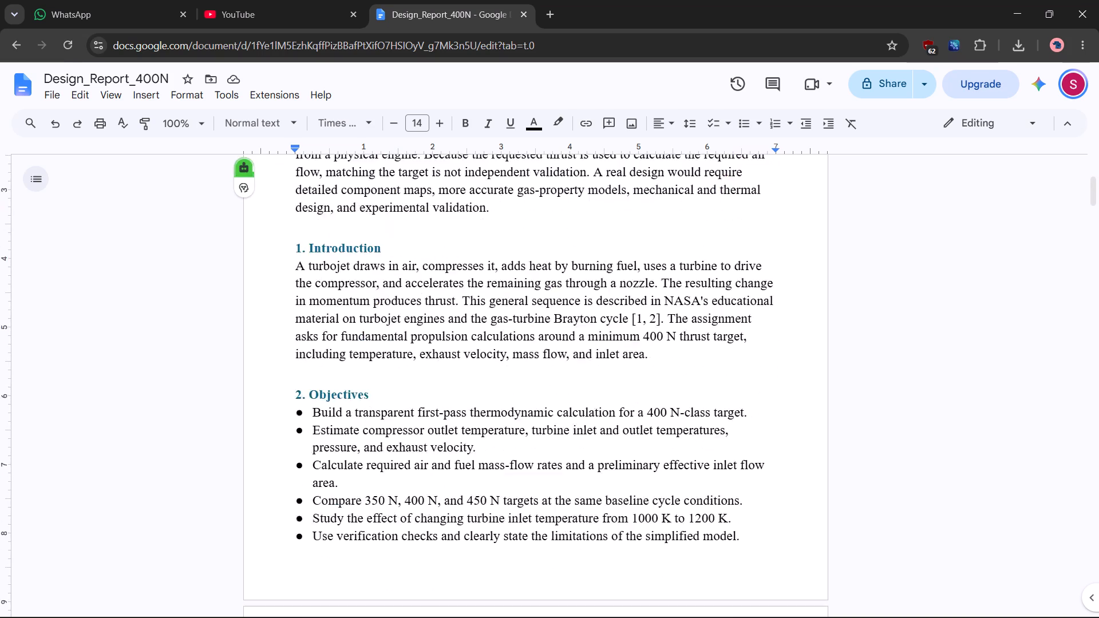
scroll(742, 418, "up", 2)
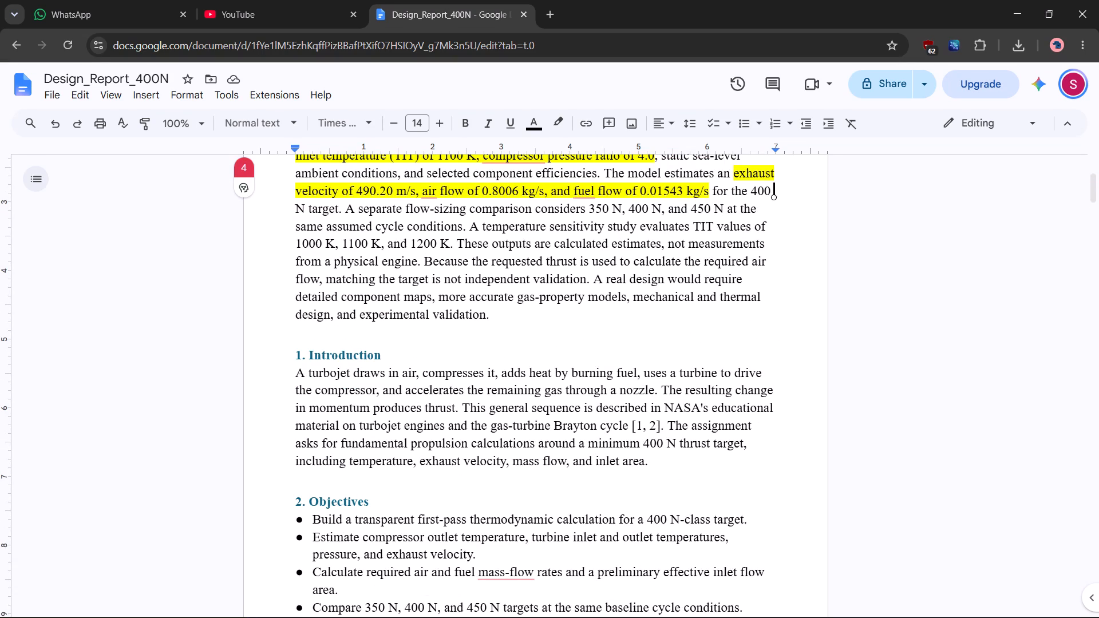
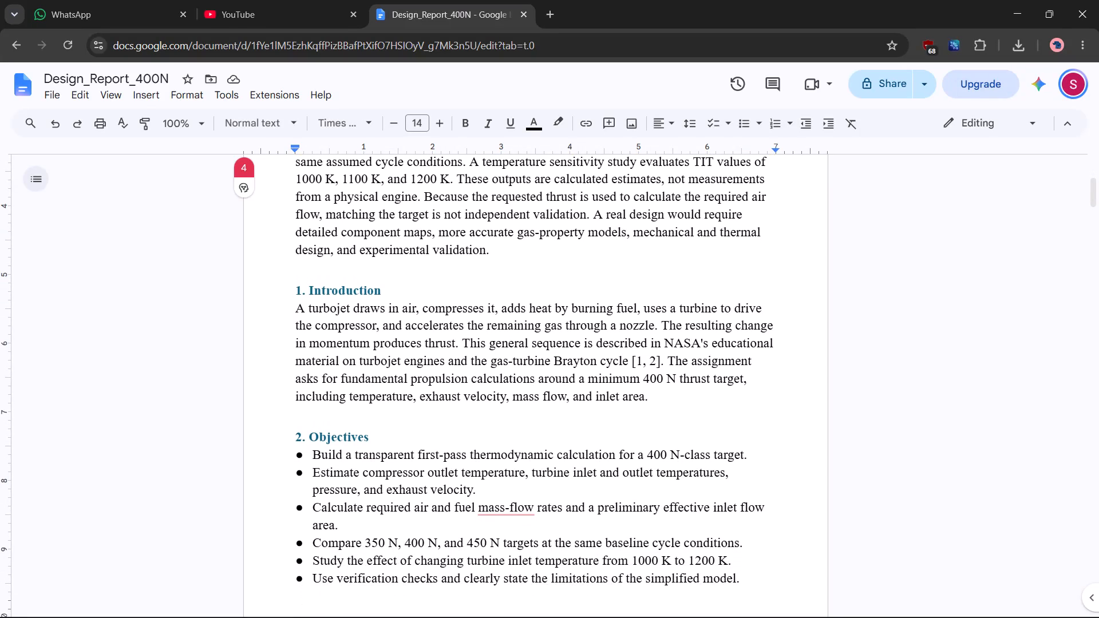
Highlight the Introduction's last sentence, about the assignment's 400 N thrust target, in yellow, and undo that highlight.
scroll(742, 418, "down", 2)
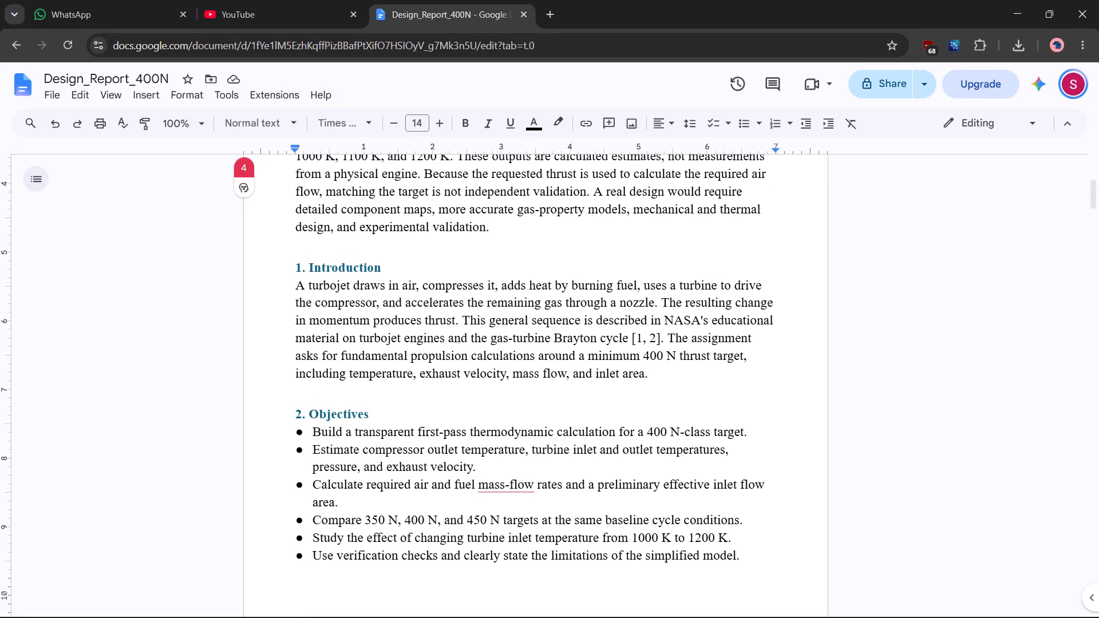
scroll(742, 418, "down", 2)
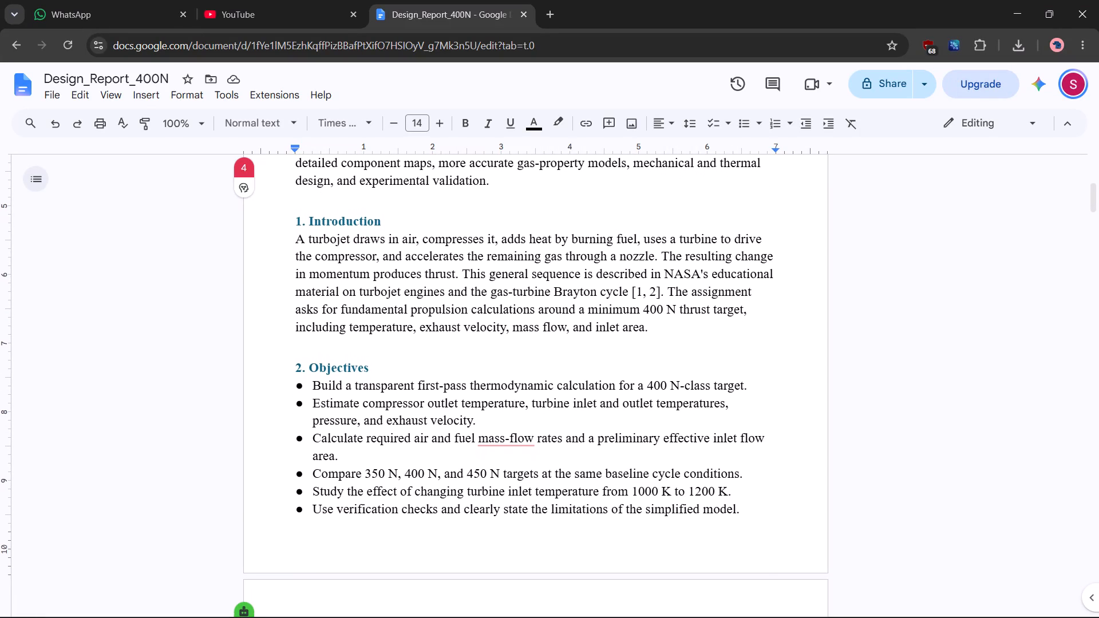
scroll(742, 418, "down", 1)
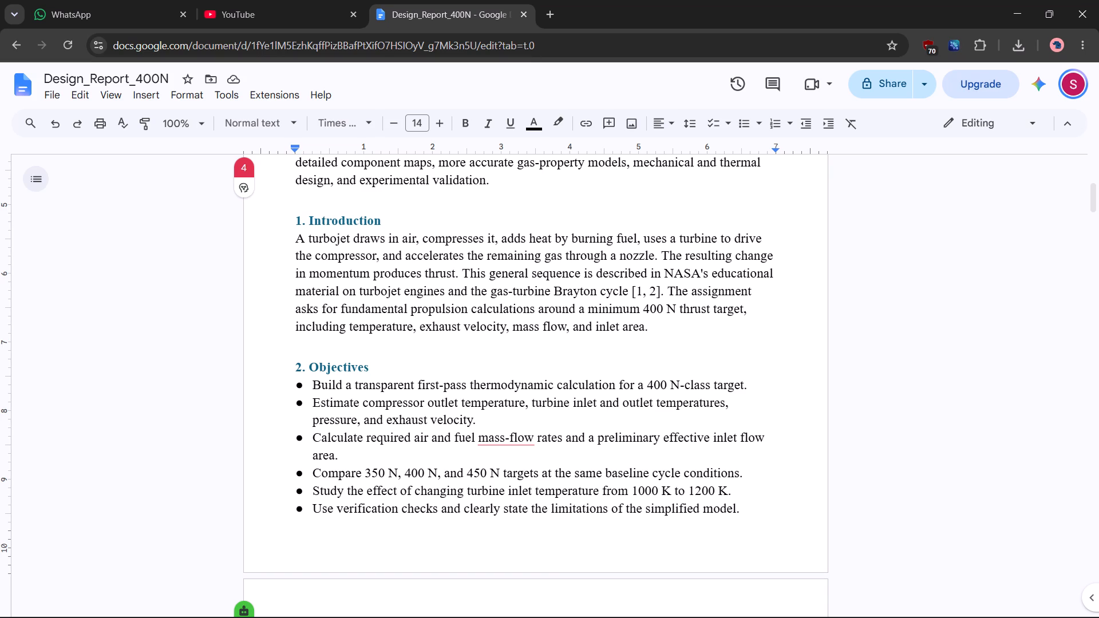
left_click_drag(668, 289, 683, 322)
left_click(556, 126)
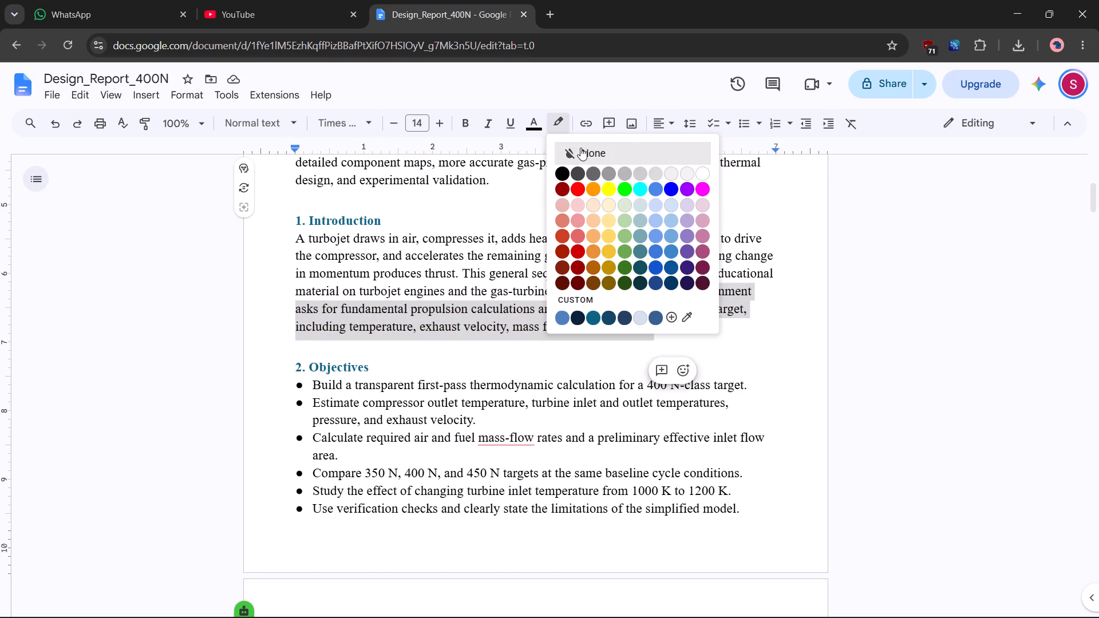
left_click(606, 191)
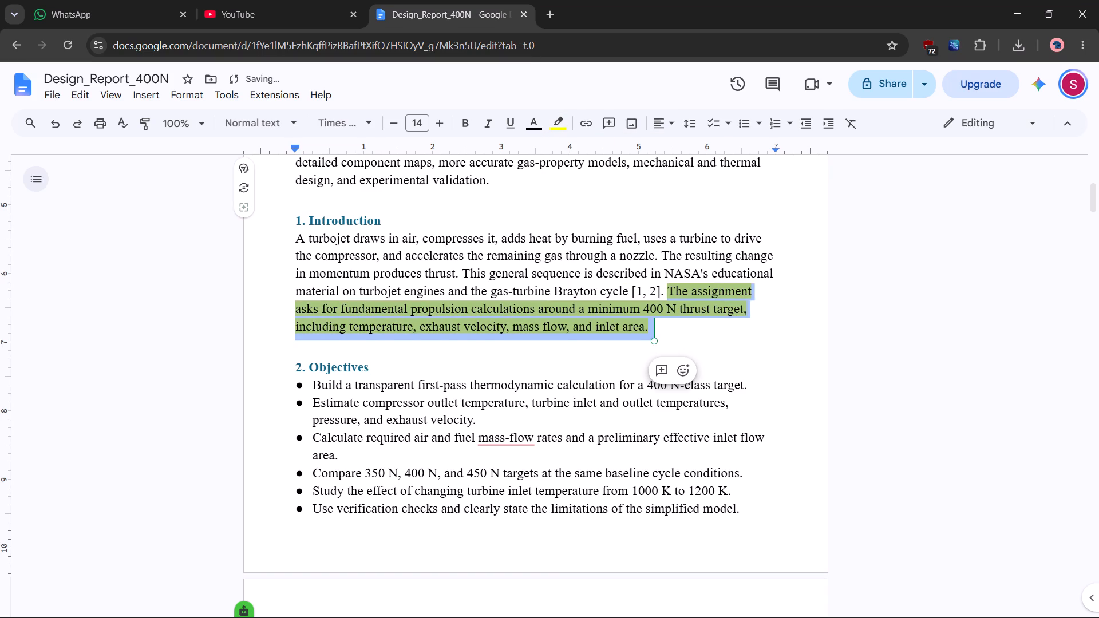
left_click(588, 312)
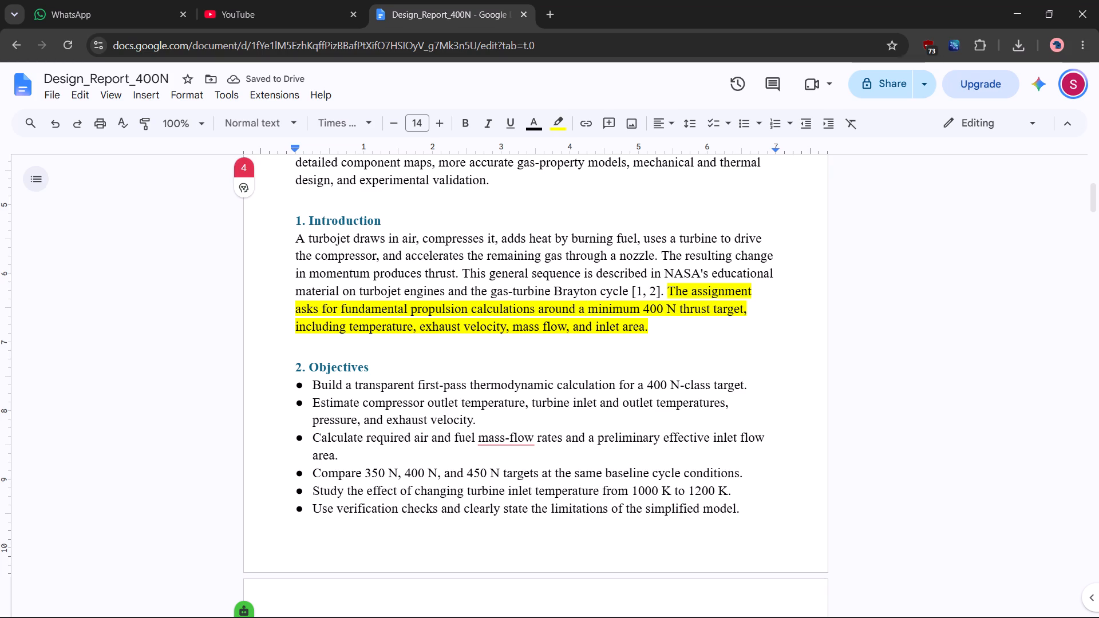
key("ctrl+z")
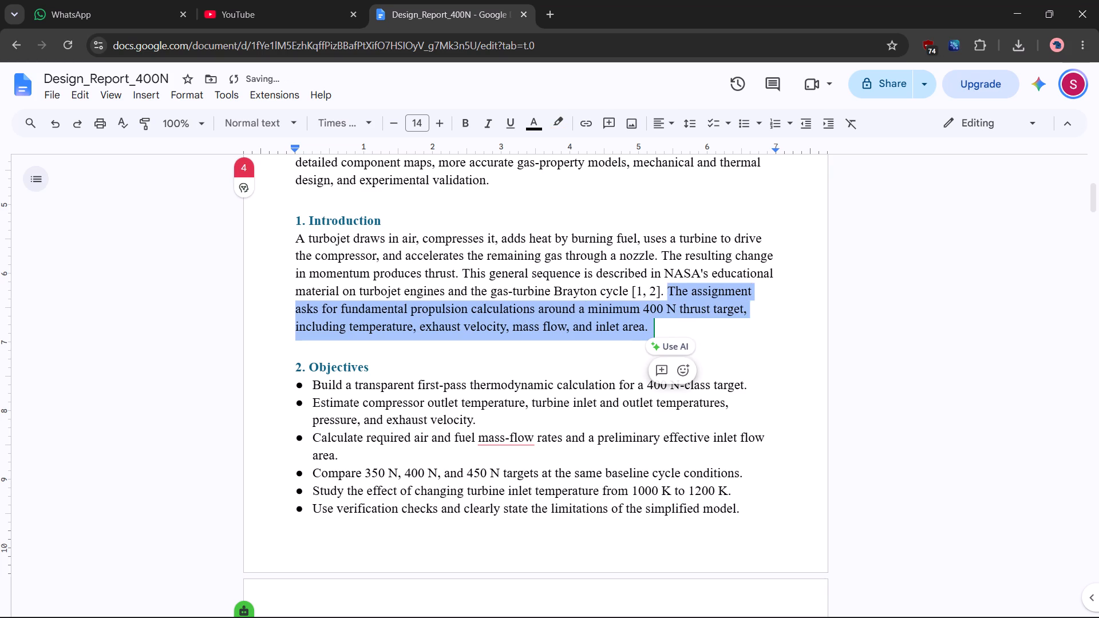
Attach the comment "Do we need to write this?" to the Introduction's last sentence about what the assignment asks for.
left_click(654, 371)
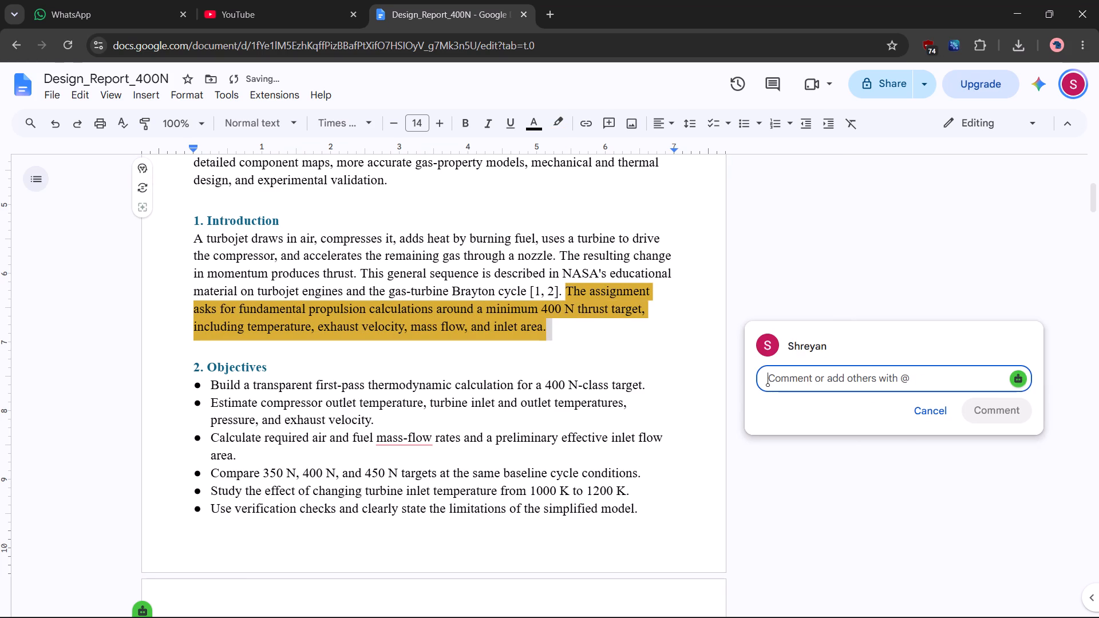
type("Do")
key("space")
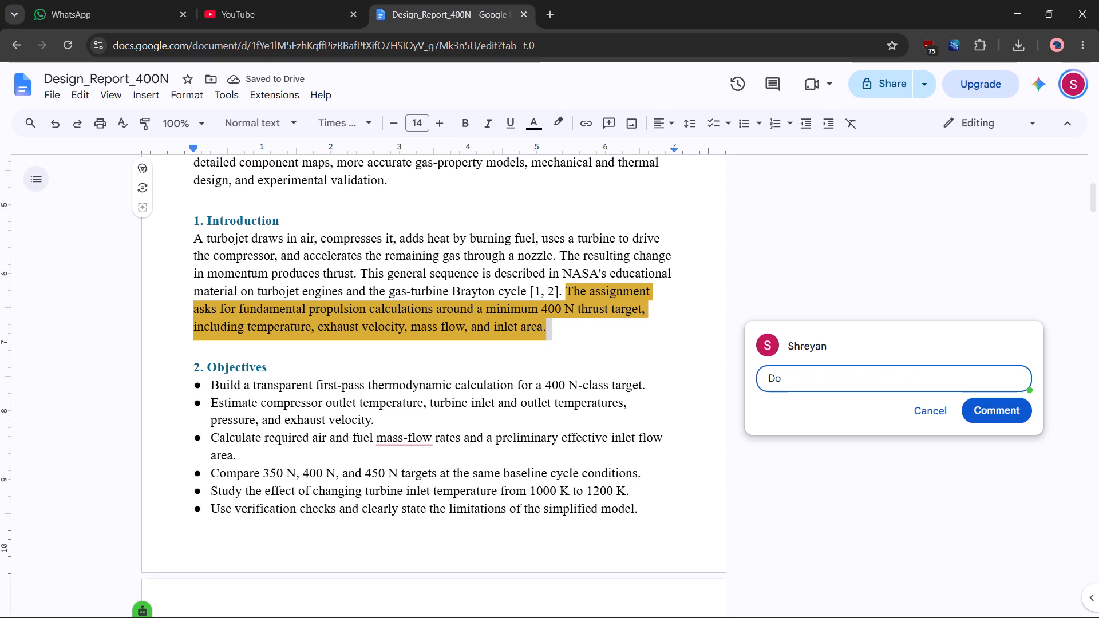
type("we need to write")
key("BackSpace")
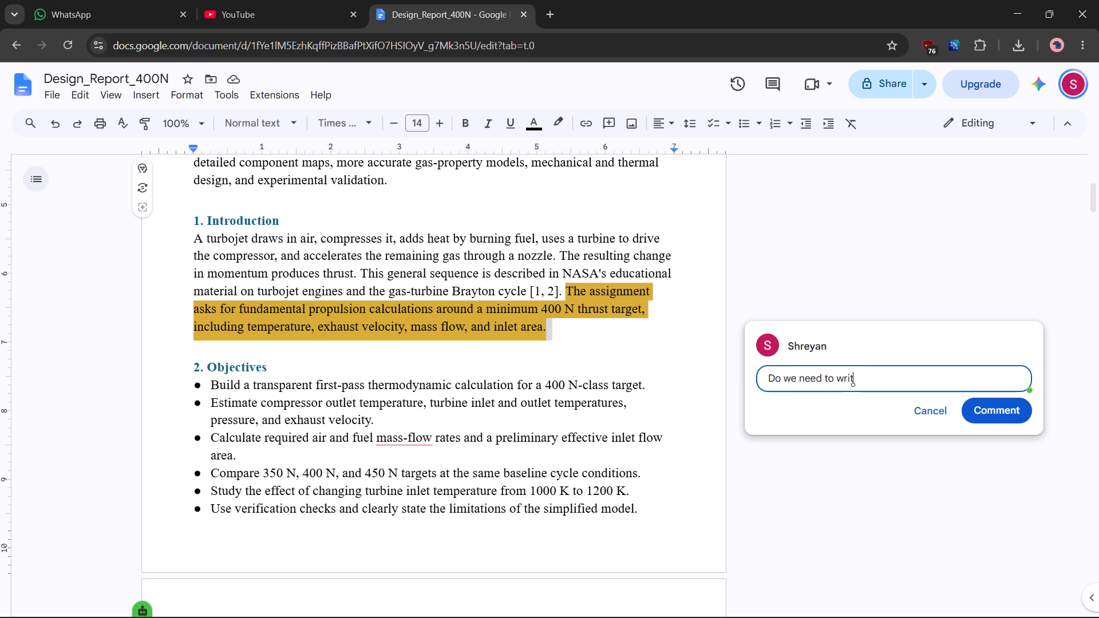
type("r this?")
key("Return")
key("BackSpace")
left_click(990, 418)
left_click(509, 416)
Remove the yellow highlight from the summary's exhaust velocity, air flow and fuel flow values.
scroll(524, 333, "up", 2)
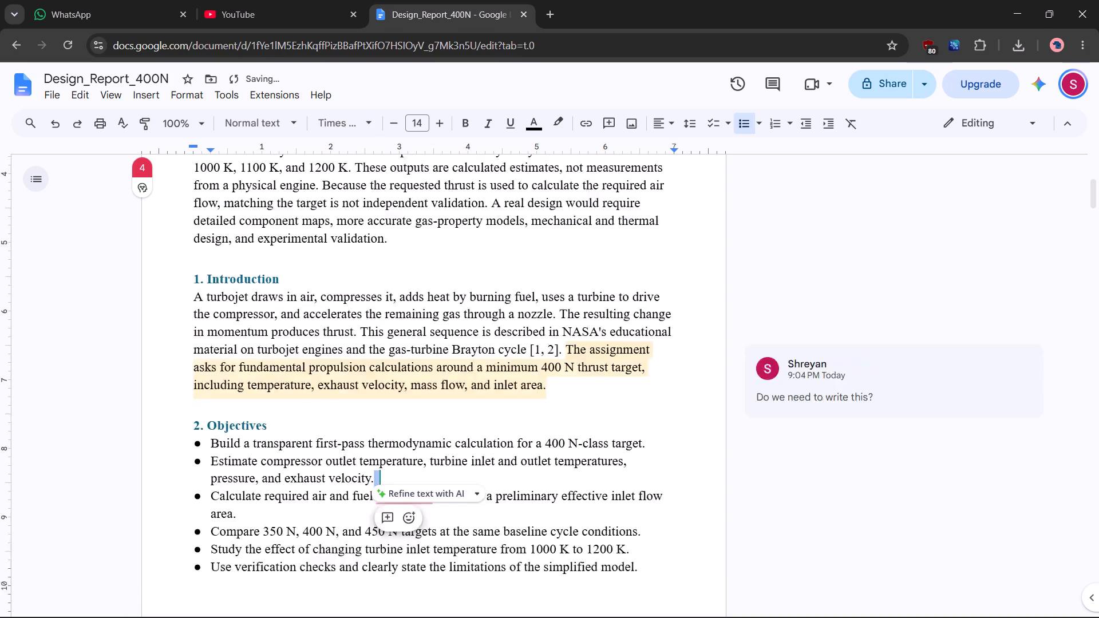
scroll(513, 344, "up", 1)
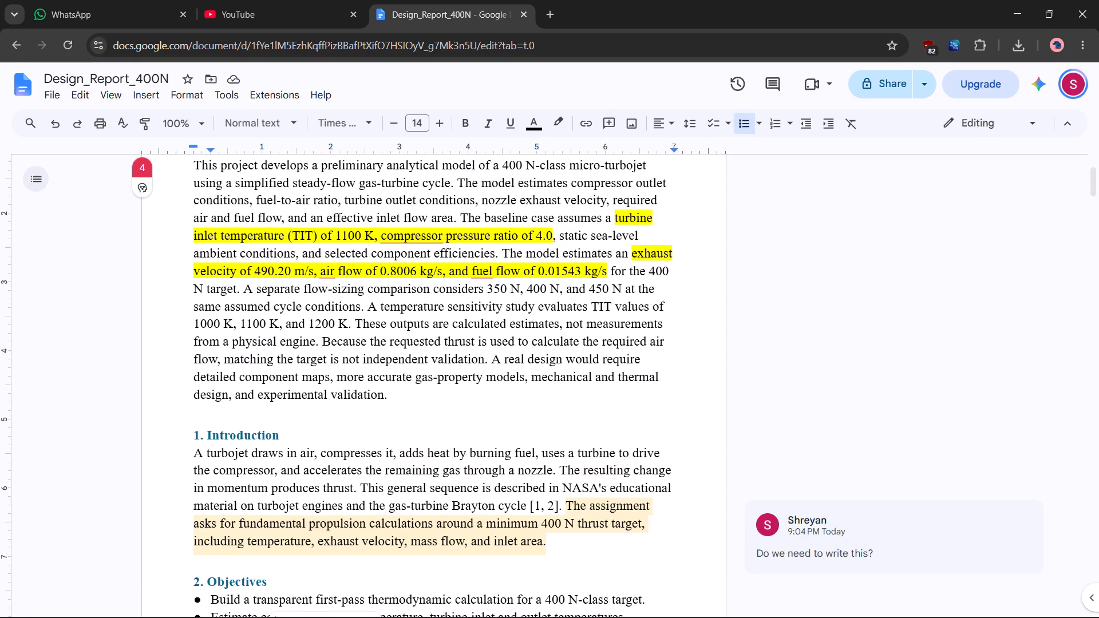
left_click_drag(631, 252, 608, 269)
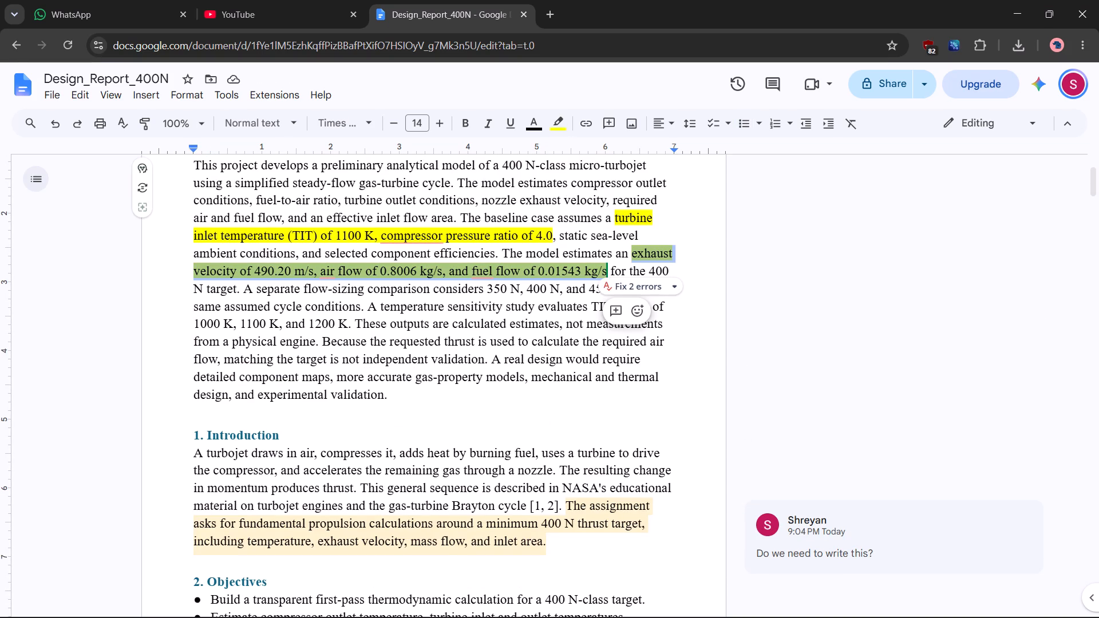
left_click(560, 129)
left_click(579, 148)
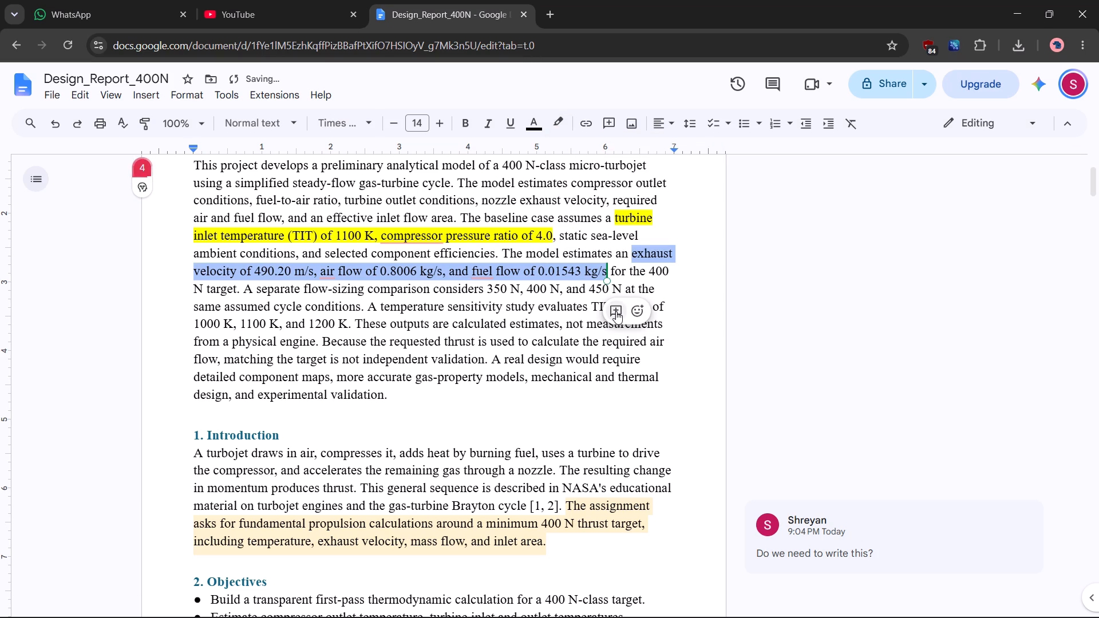
Attach the comment "How did you get these values?" to the summary's exhaust velocity, air flow and fuel flow values.
left_click(616, 311)
type("How")
key("space")
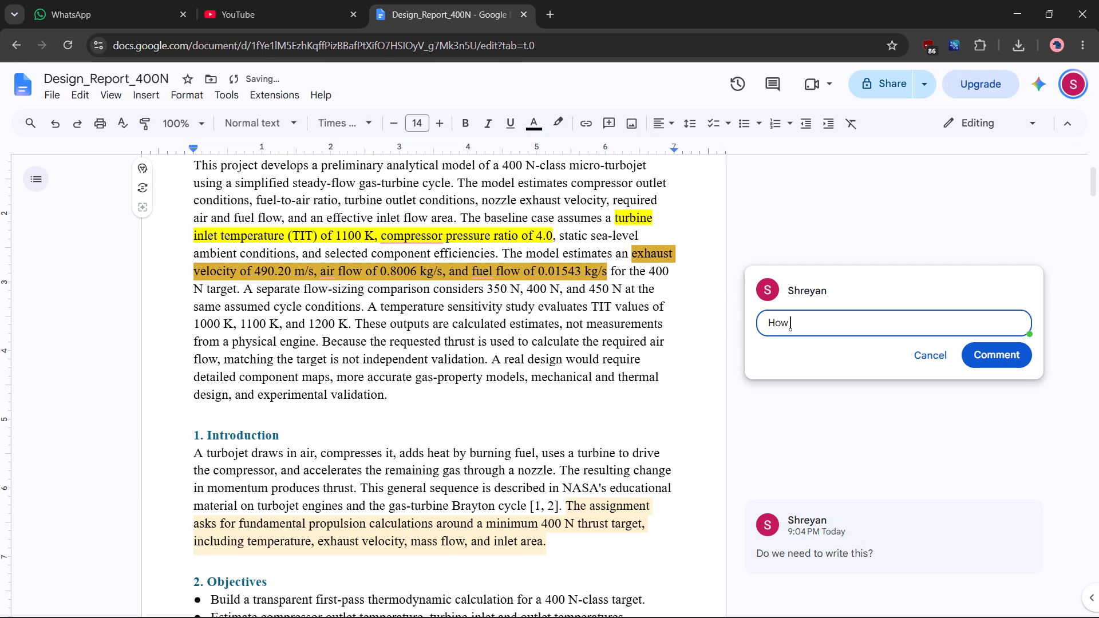
type("did you get these")
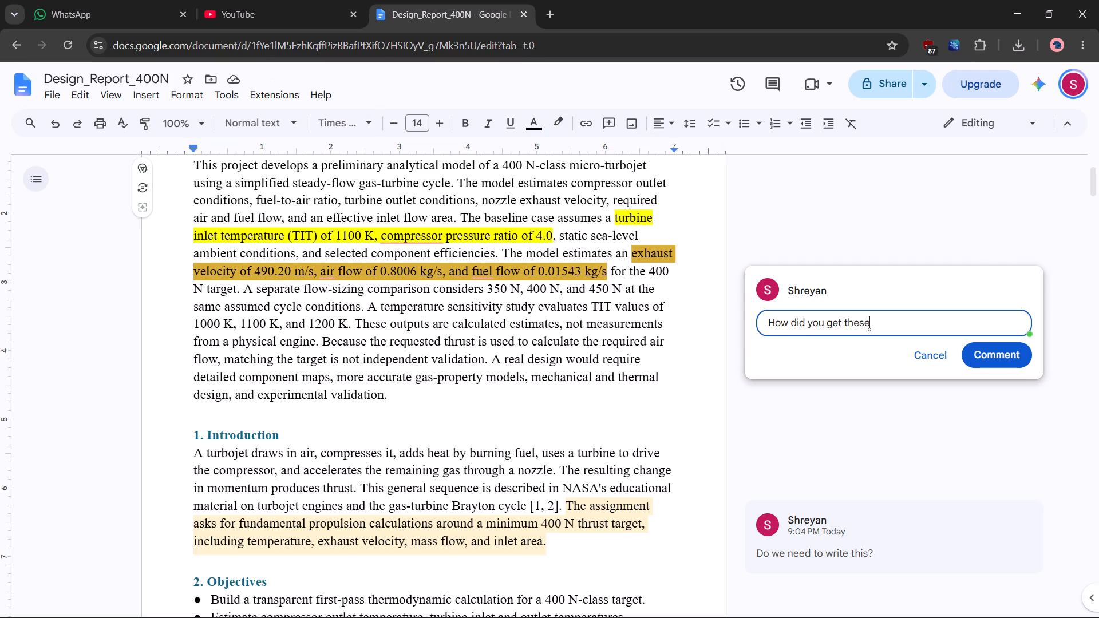
key("space")
type("valuess")
key("BackSpace")
key("shift+question")
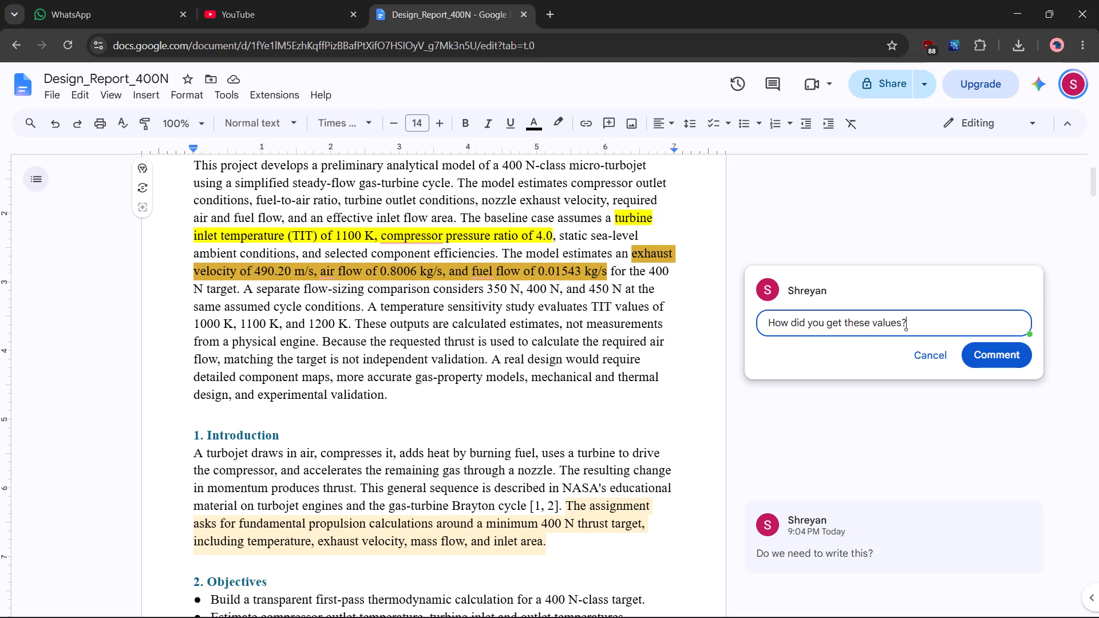
key("ctrl+Return")
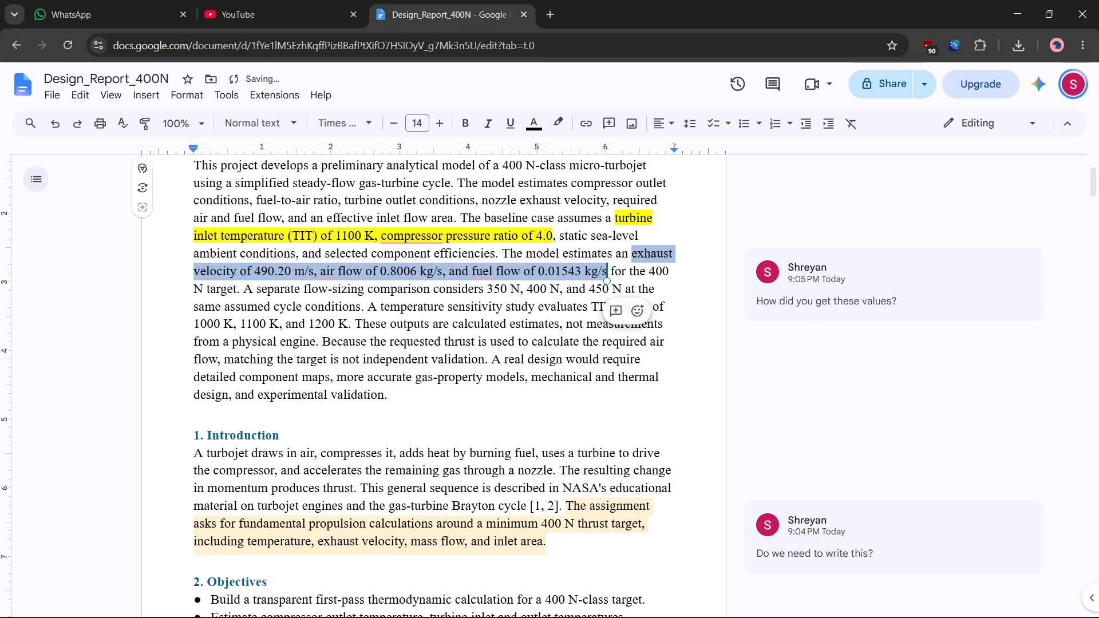
Remove the yellow highlight from the turbine inlet temperature and compressor pressure ratio phrase in the summary.
left_click_drag(614, 219, 536, 245)
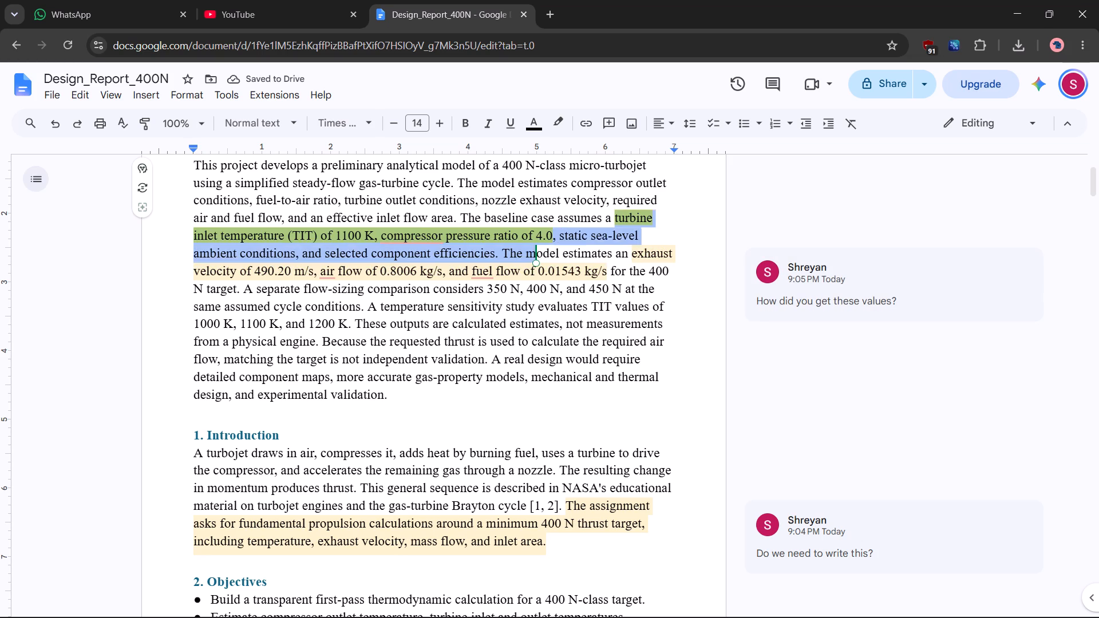
left_click_drag(536, 245, 555, 235)
left_click(551, 121)
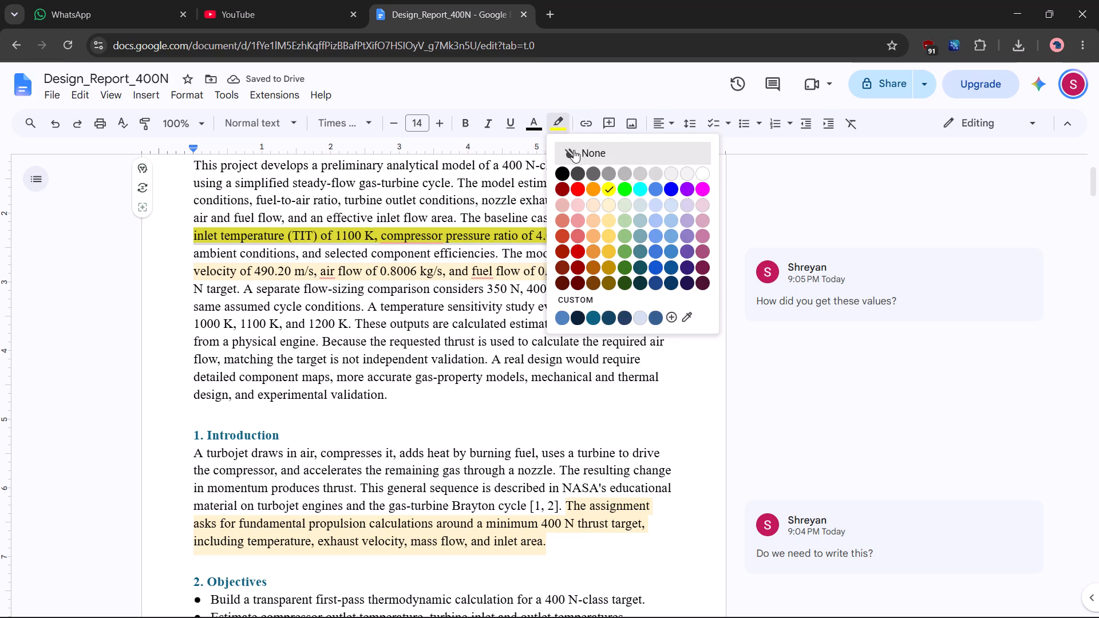
Remove the yellow highlight from the turbine inlet temperature and compressor pressure ratio phrase in the summary.
left_click(574, 150)
Attach the comment "How did you get these values?" to the summary's turbine inlet temperature and compressor pressure ratio phrase.
left_click(565, 275)
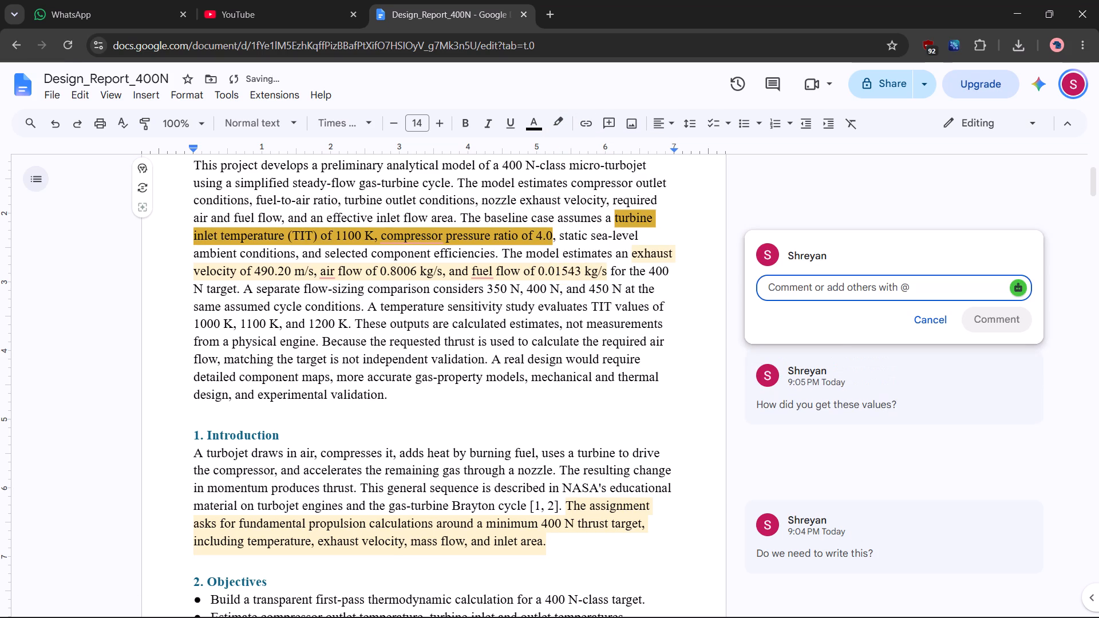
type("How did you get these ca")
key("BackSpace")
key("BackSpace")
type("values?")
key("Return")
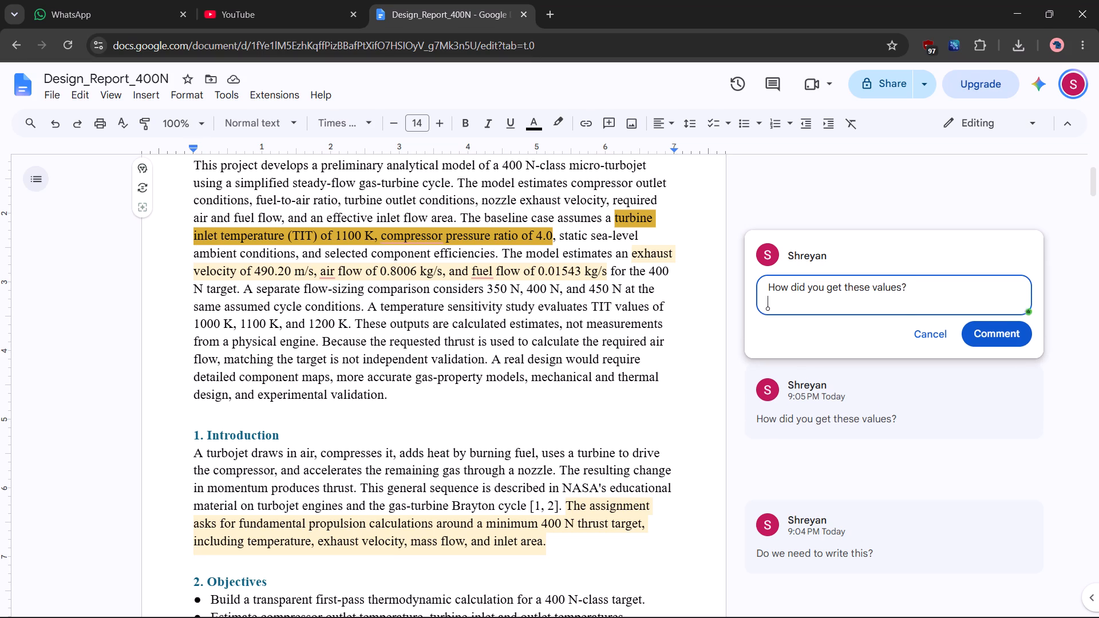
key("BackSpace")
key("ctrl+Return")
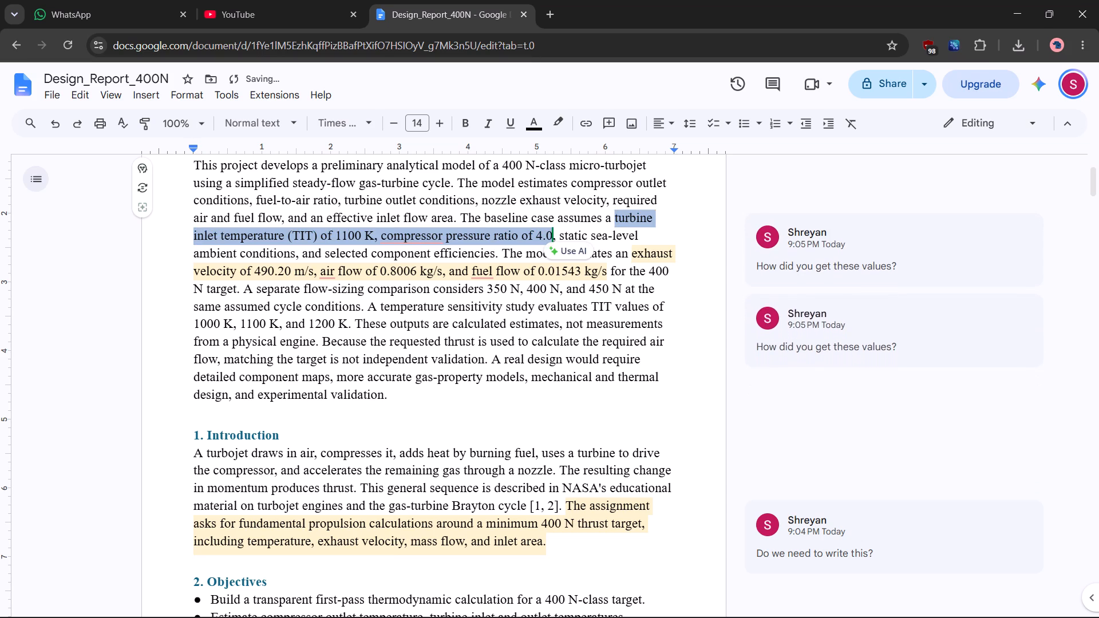
left_click(715, 264)
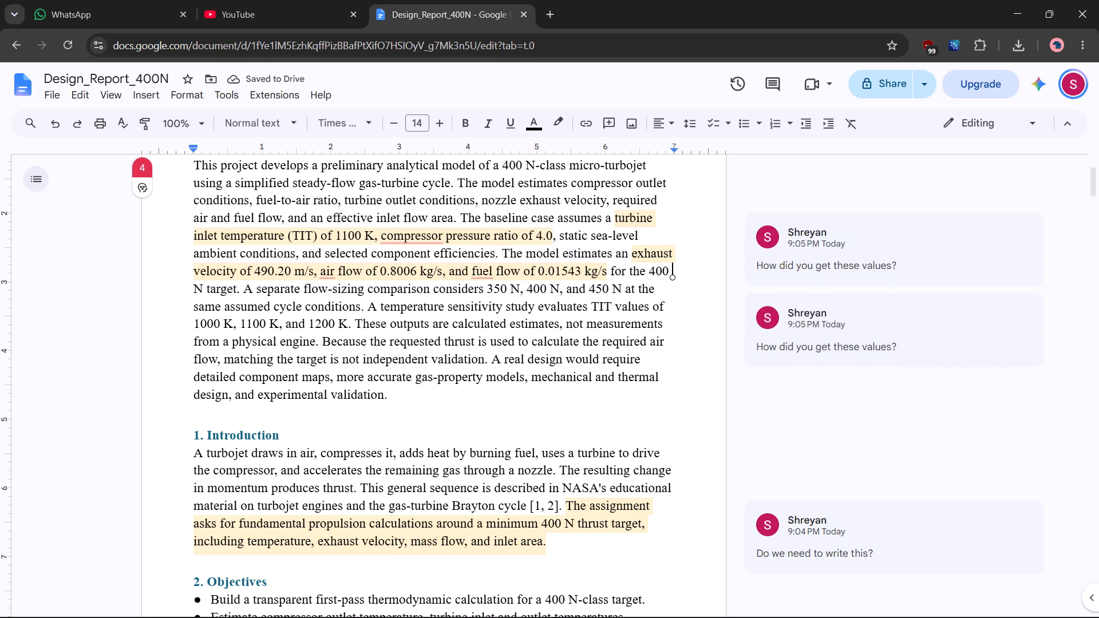
Look over the Introduction and Objectives sections, checking the comment attached to the Introduction's last sentence.
scroll(507, 373, "up", 5)
scroll(507, 373, "down", 2)
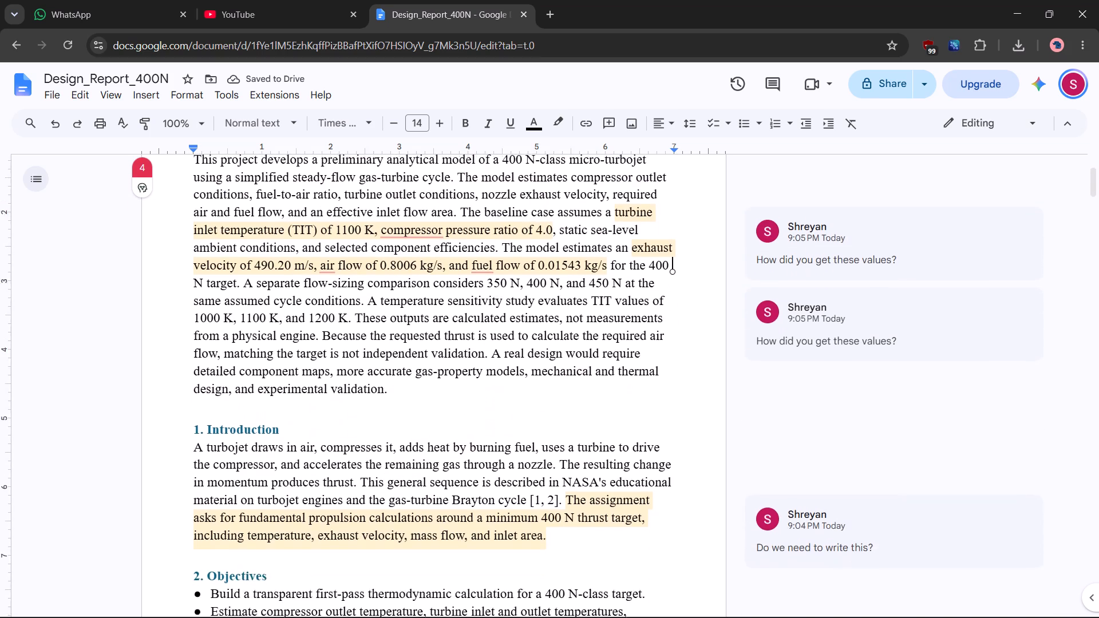
scroll(507, 373, "down", 2)
scroll(343, 416, "down", 3)
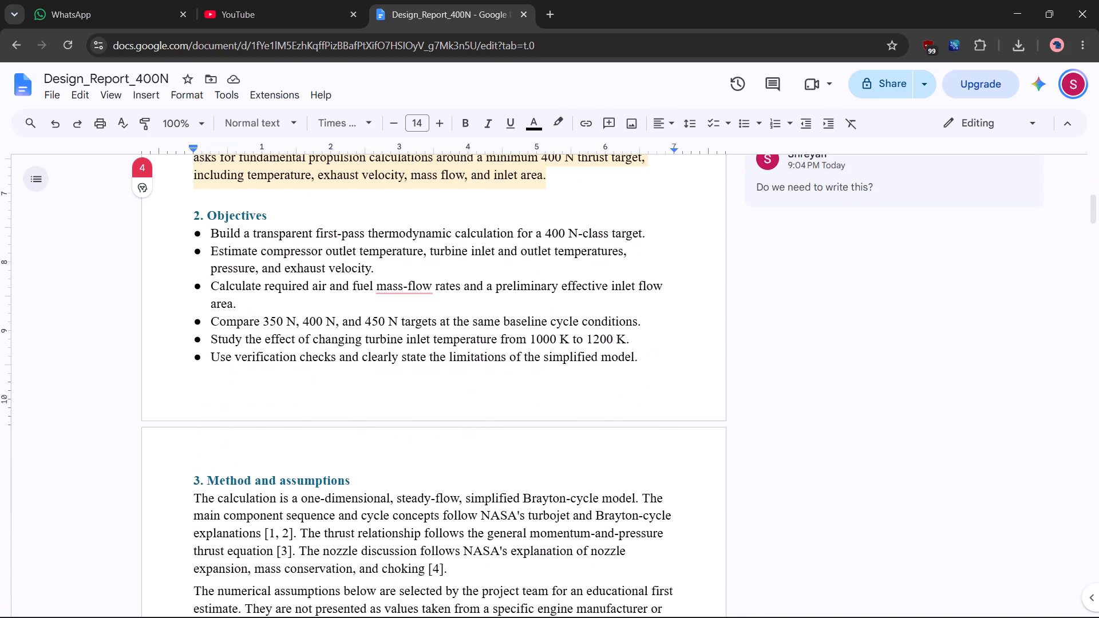
scroll(347, 404, "up", 1)
left_click(797, 261)
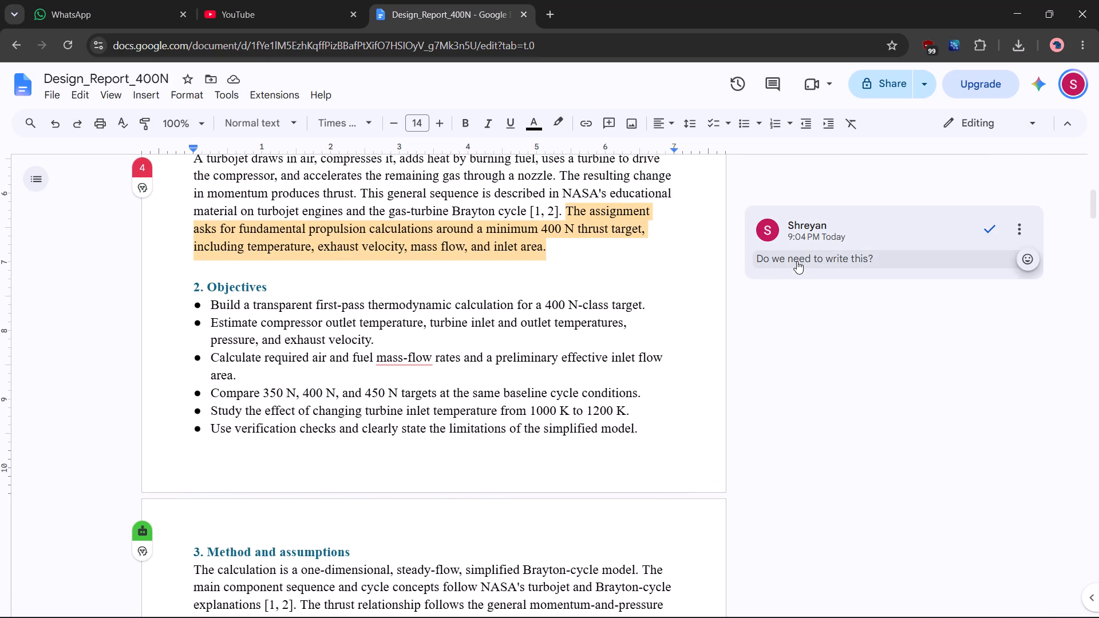
left_click(603, 224)
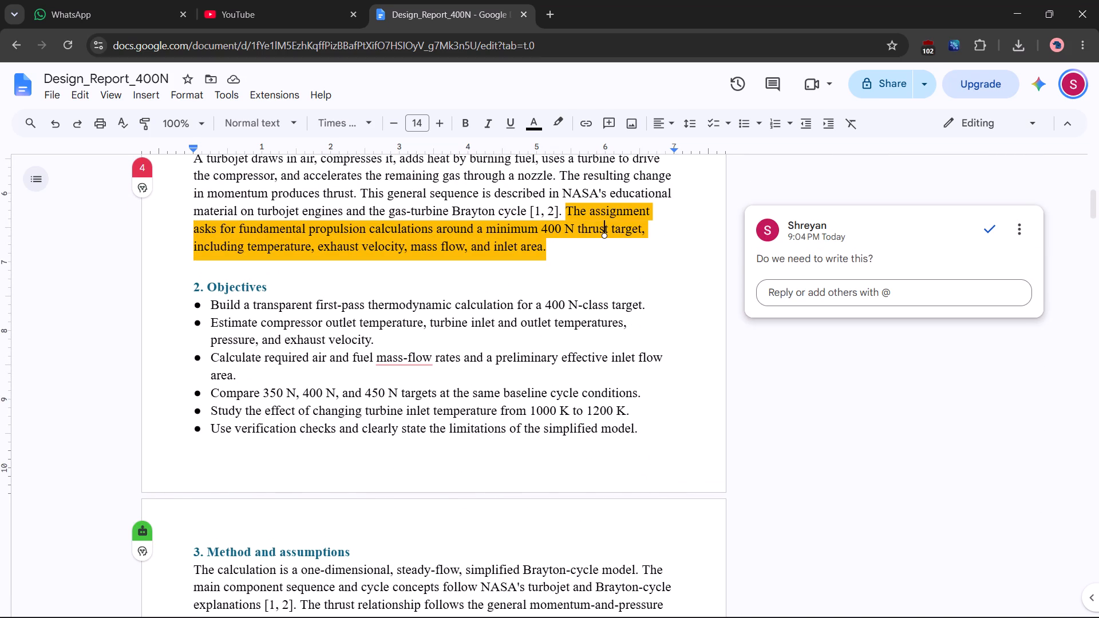
left_click(579, 336)
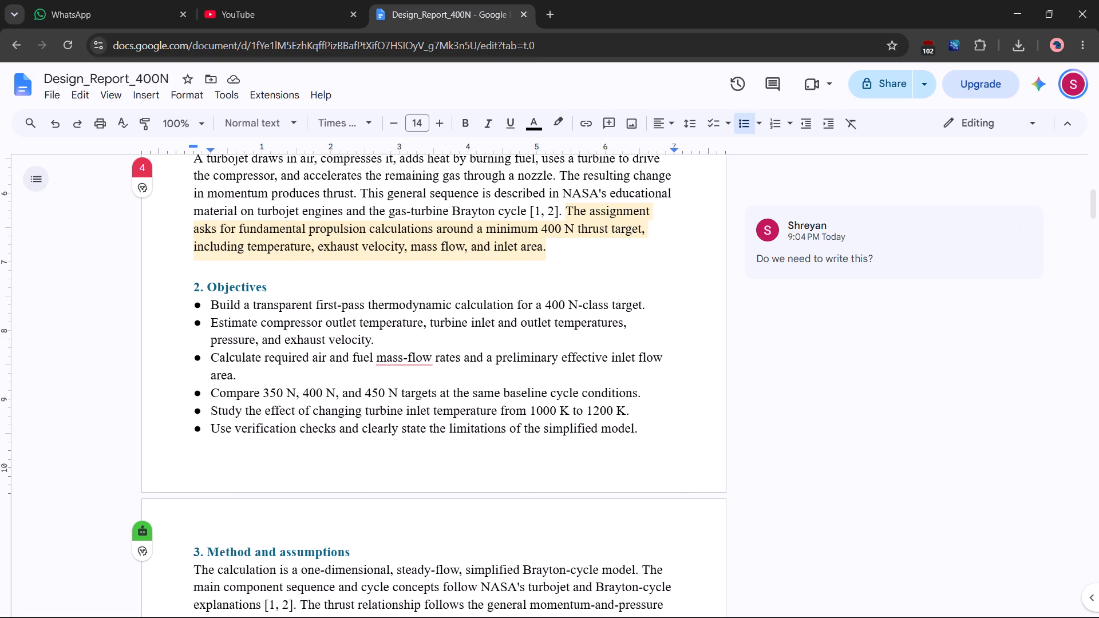
left_click(587, 224)
left_click(558, 283)
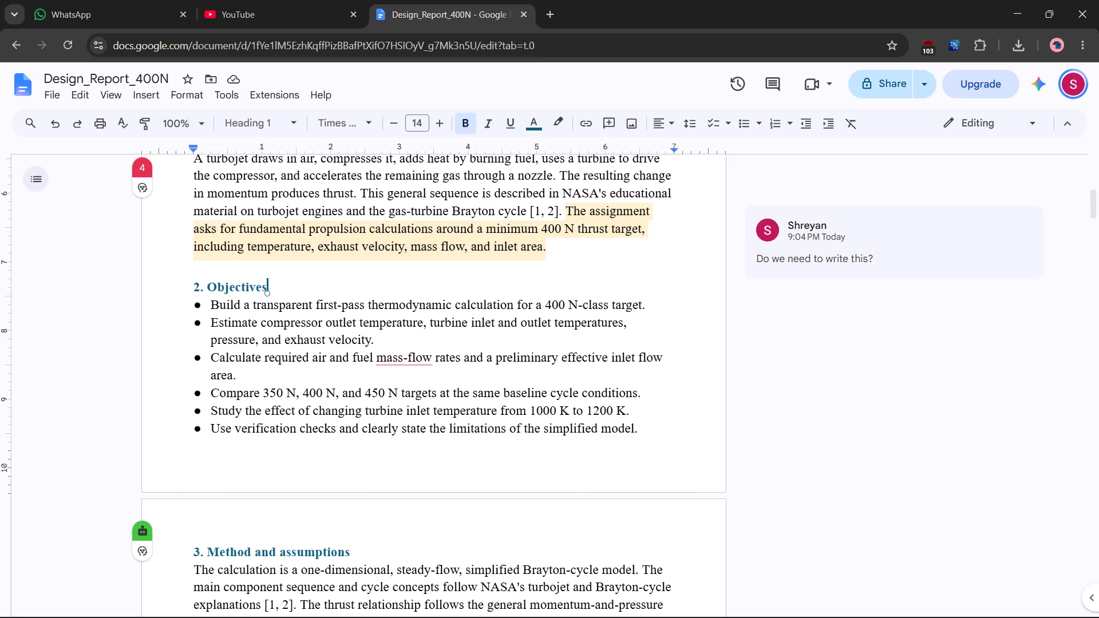
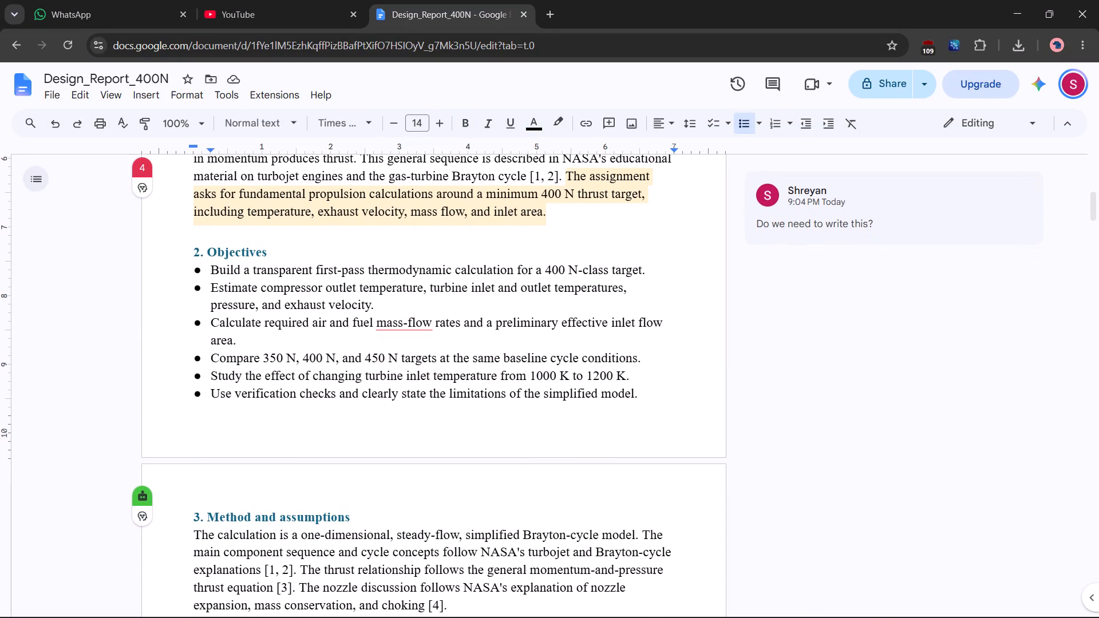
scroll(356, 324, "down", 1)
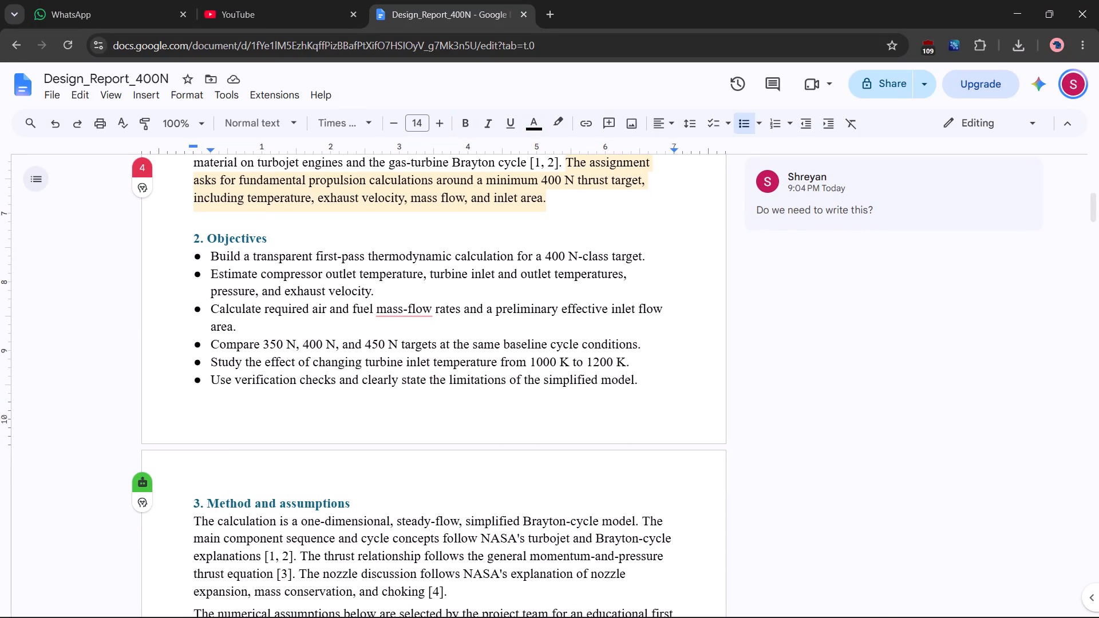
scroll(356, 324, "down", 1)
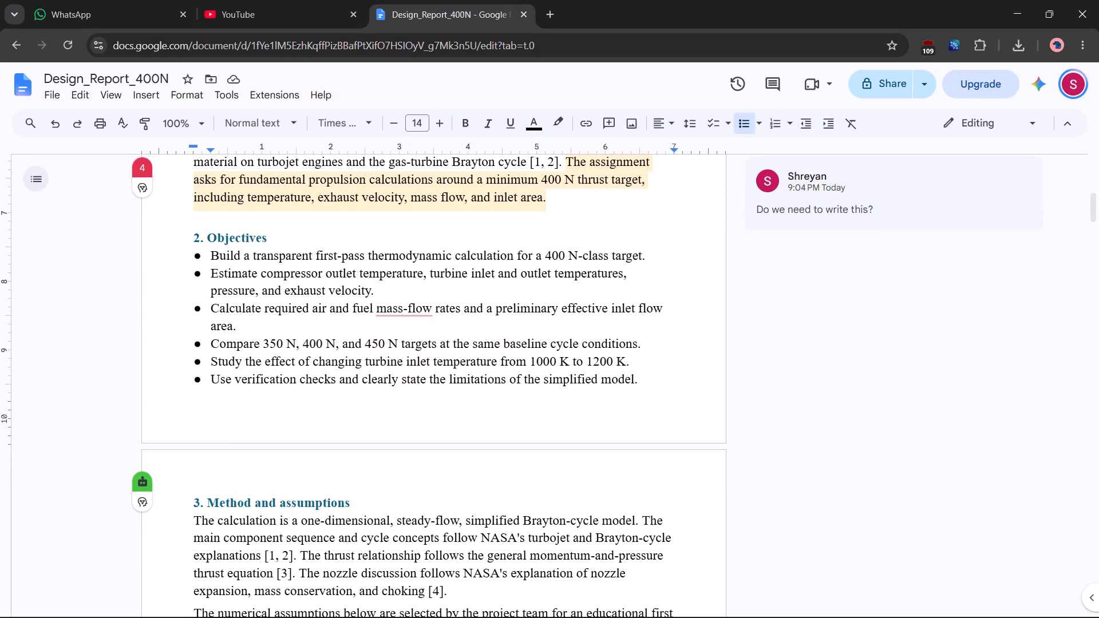